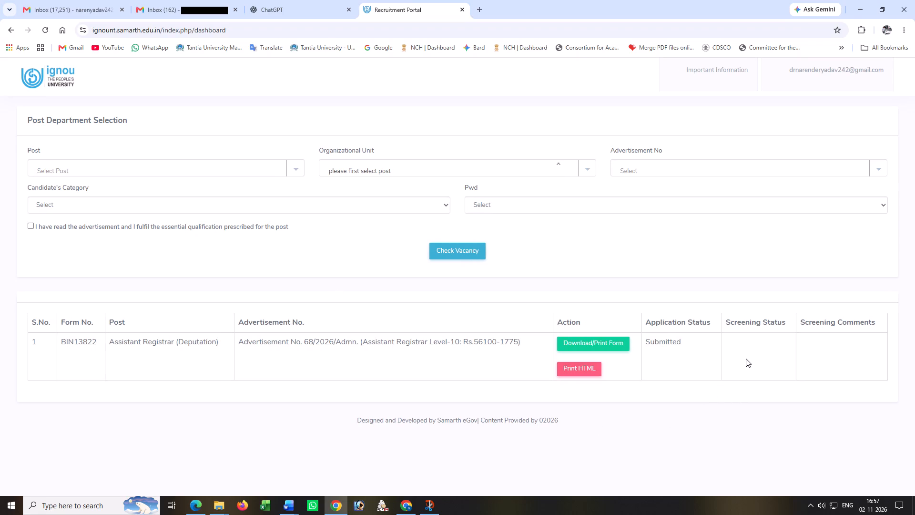
Look through the list of available posts, from the Technical Assistant to the Assistant Director openings.
click(213, 168)
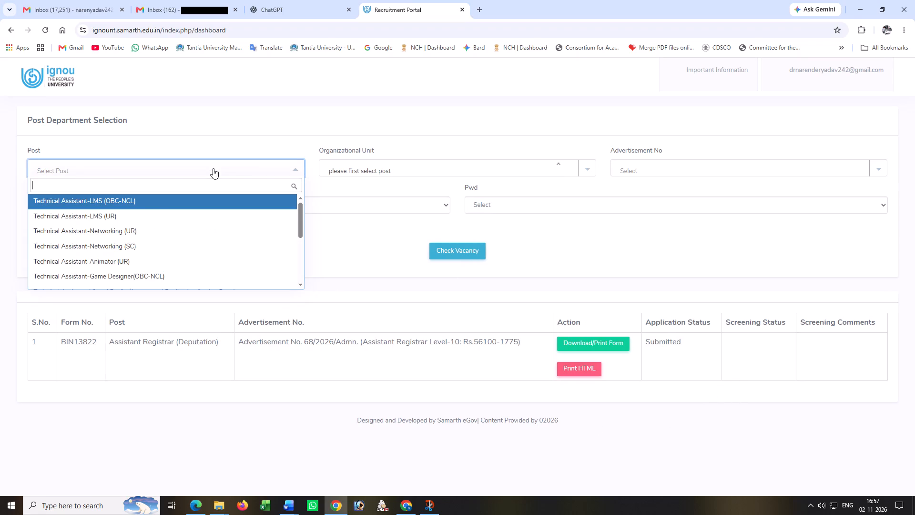
scroll(130, 216, down, 2)
scroll(131, 257, down, 2)
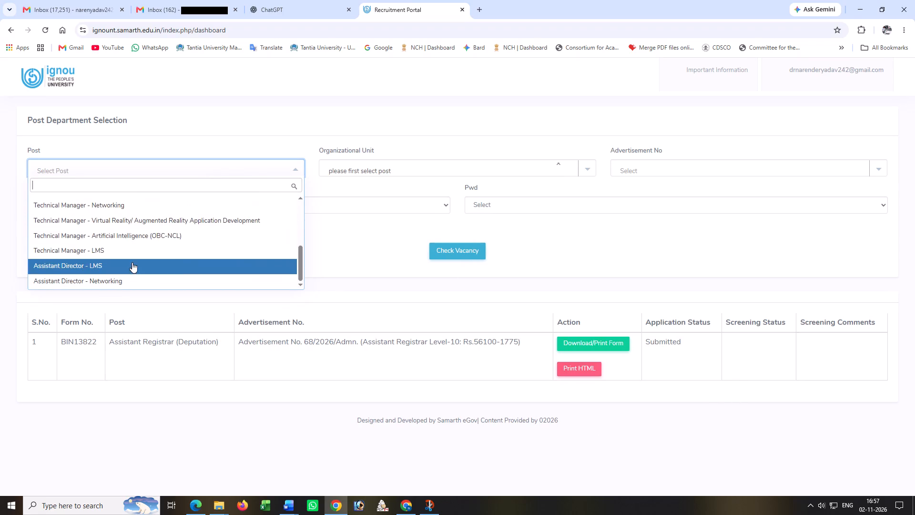
scroll(137, 278, up, 2)
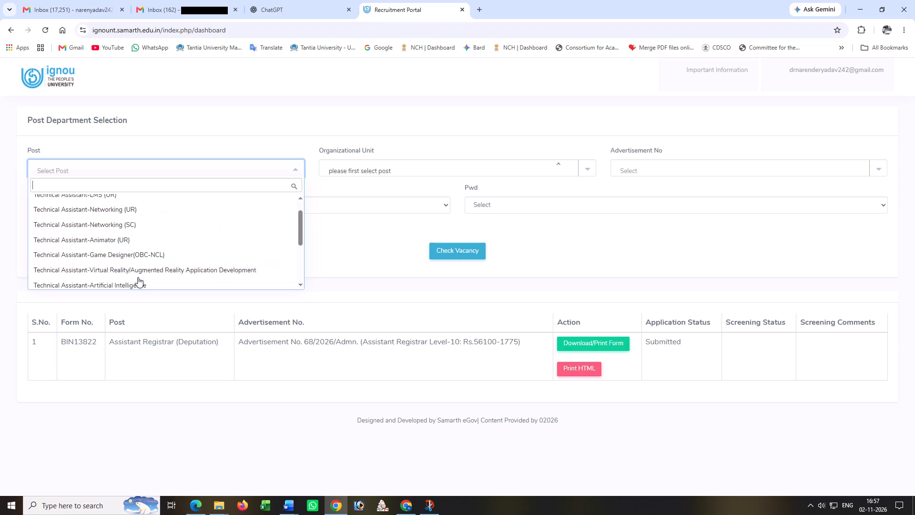
scroll(138, 277, up, 4)
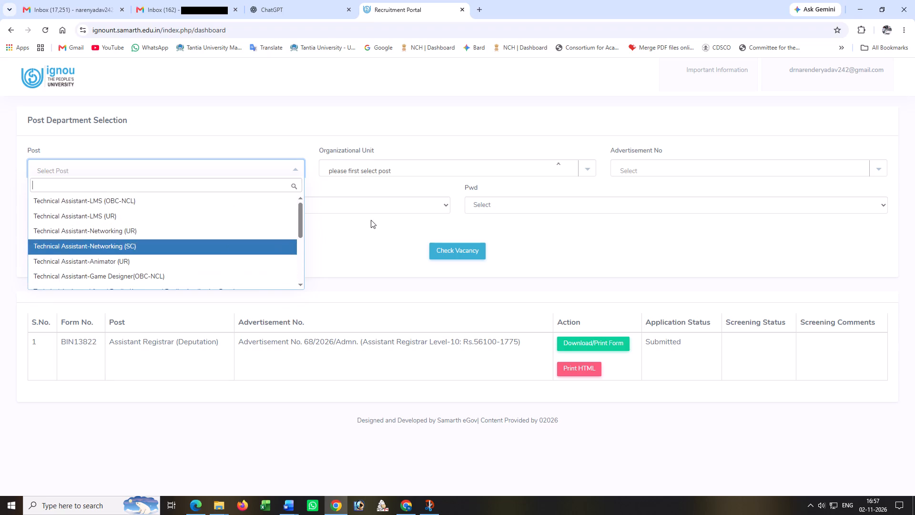
click(372, 218)
click(386, 166)
click(267, 156)
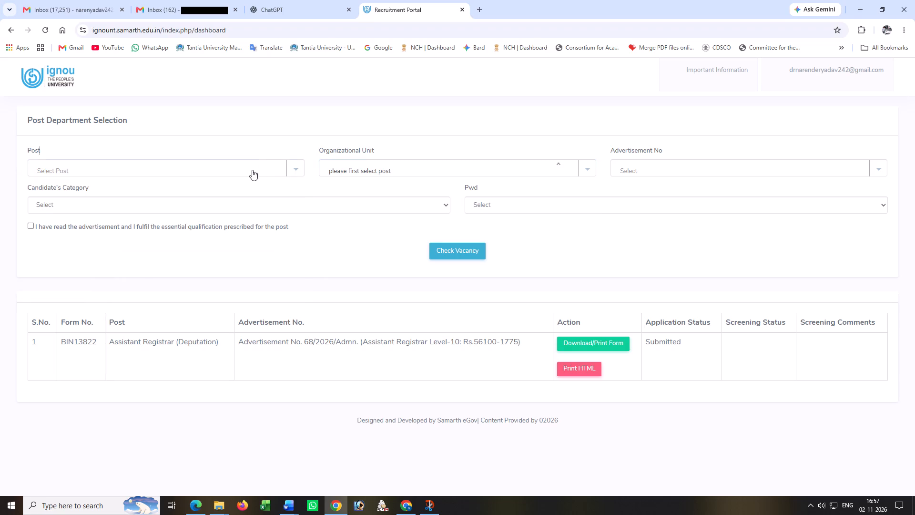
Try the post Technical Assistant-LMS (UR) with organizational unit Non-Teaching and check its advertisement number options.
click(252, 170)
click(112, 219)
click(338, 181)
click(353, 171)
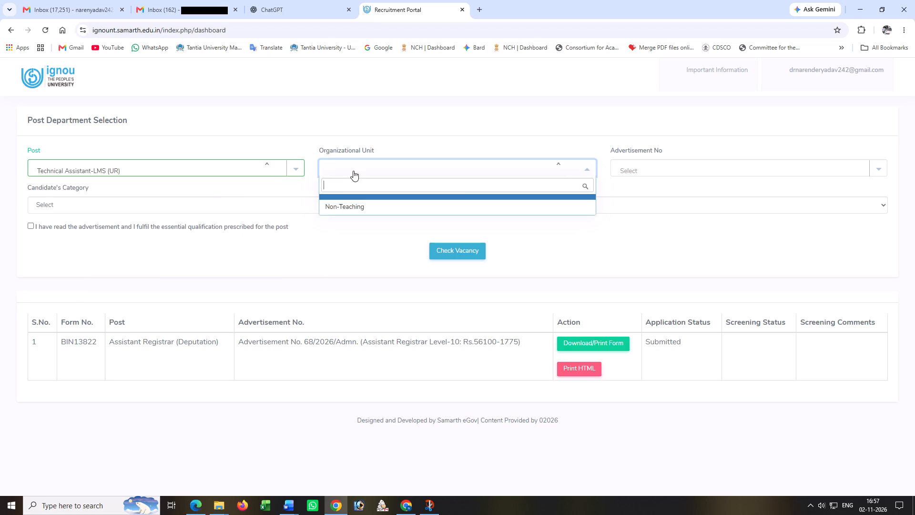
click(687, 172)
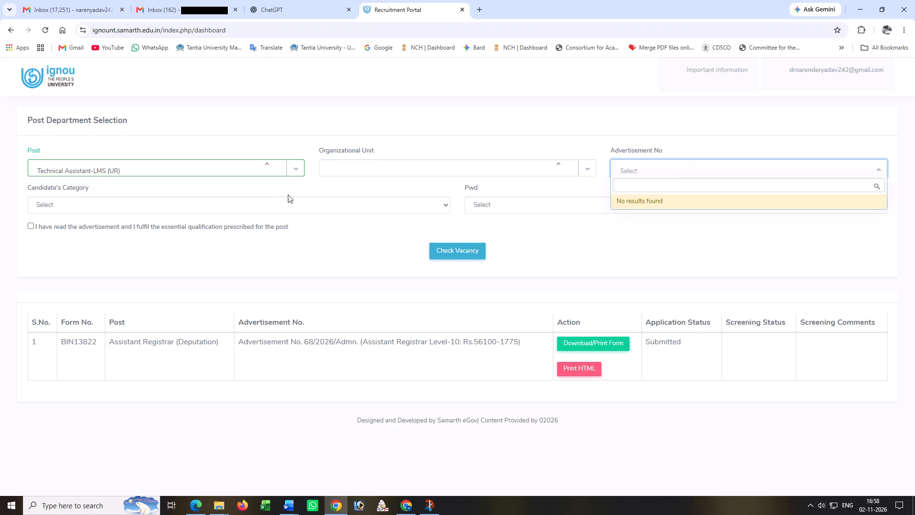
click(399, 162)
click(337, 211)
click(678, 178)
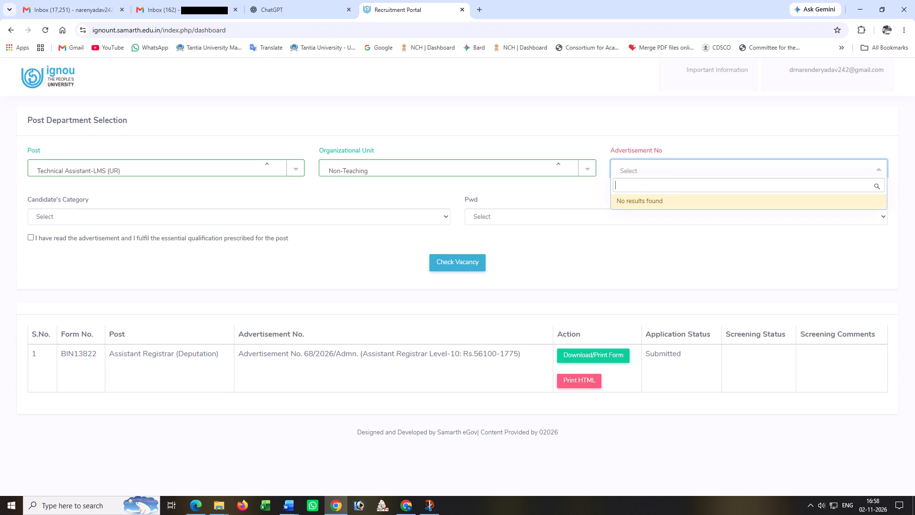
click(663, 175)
Set the post to Technical Assistant-Networking (UR) with organizational unit Non-Teaching, and check its advertisement number options.
click(199, 162)
click(90, 231)
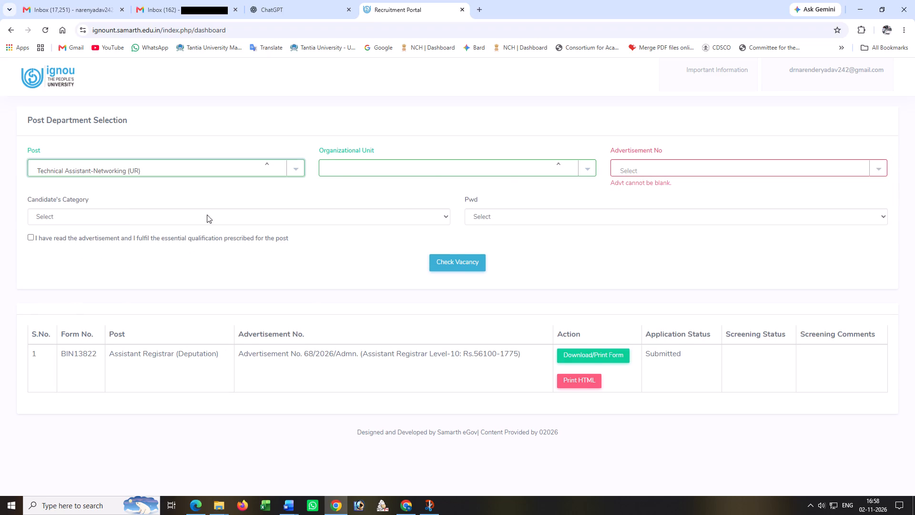
click(508, 175)
click(345, 208)
click(642, 174)
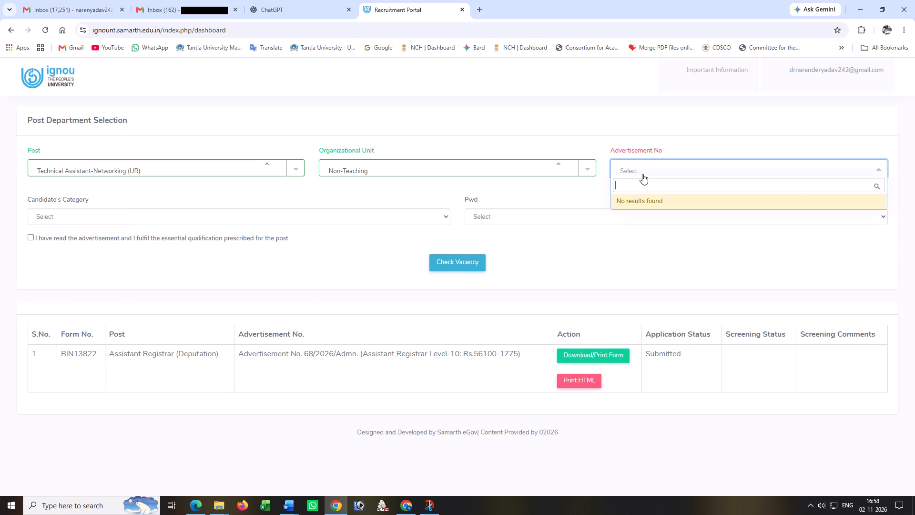
Set the candidate's category to OBC.
click(95, 220)
click(66, 257)
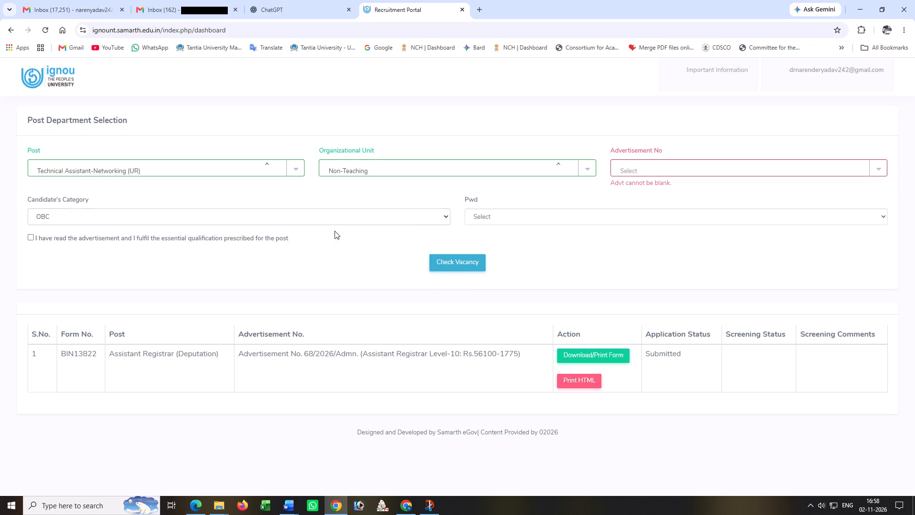
Set the candidate's Pwd status to Not Applicable.
click(521, 222)
click(484, 243)
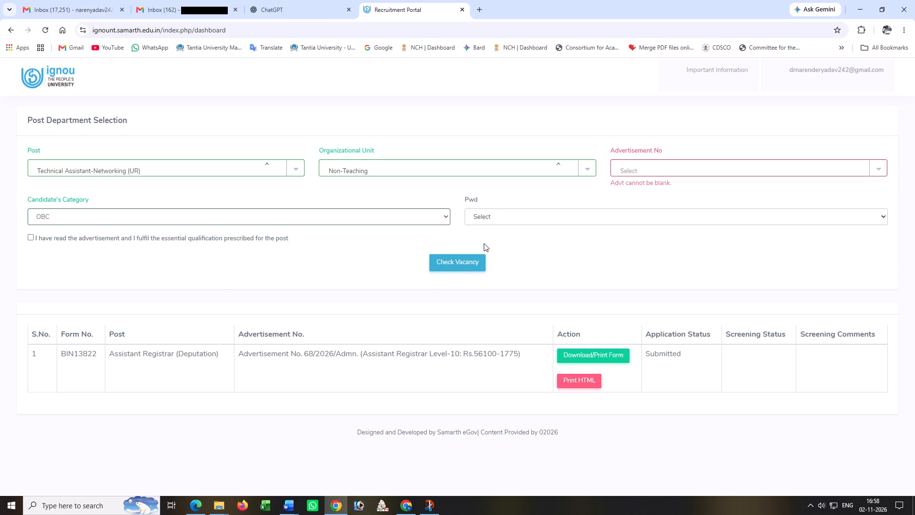
Accept the declaration about having read the advertisement and fulfilling the essential qualification, and check the vacancy for the selected post.
drag(246, 251, 238, 251)
click(38, 236)
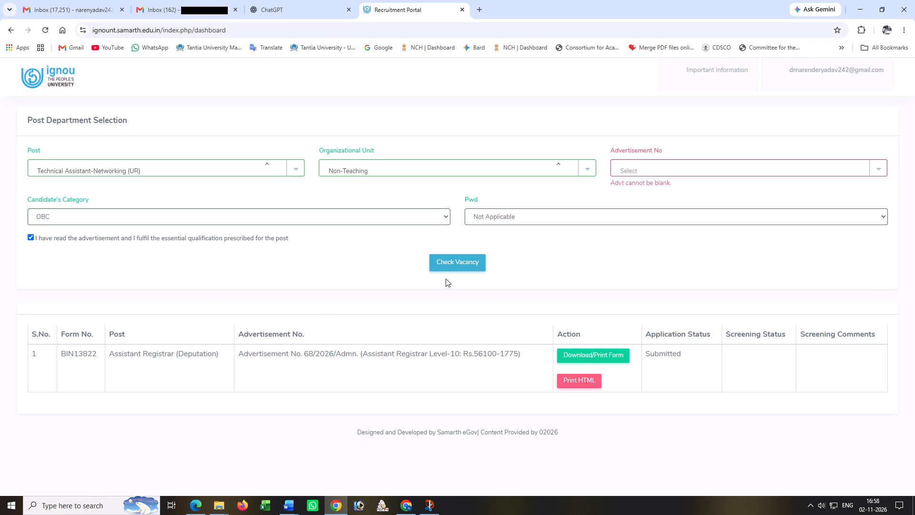
click(458, 265)
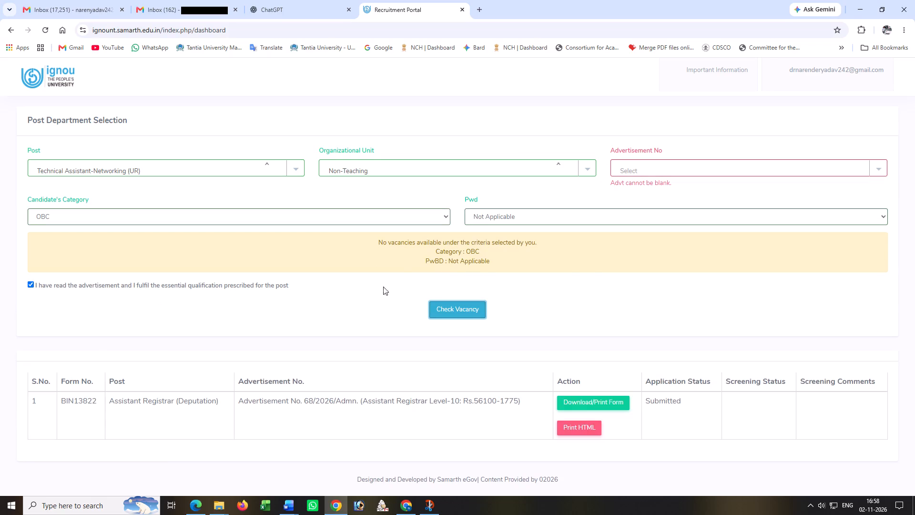
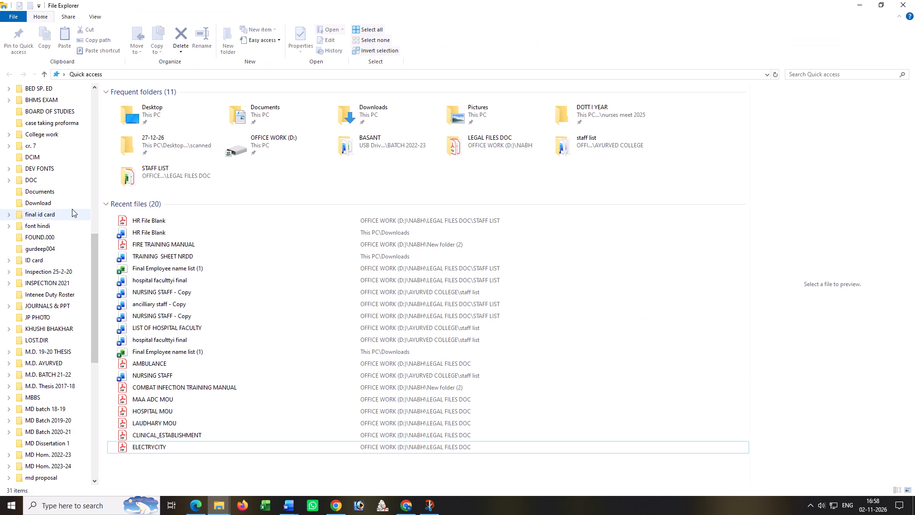
Open the document 01 FRONT PAGE AND CONTENT from the BASANT folder of the BATCH 2022-23 thesis files in Word.
scroll(72, 209, up, 20)
scroll(72, 209, up, 20)
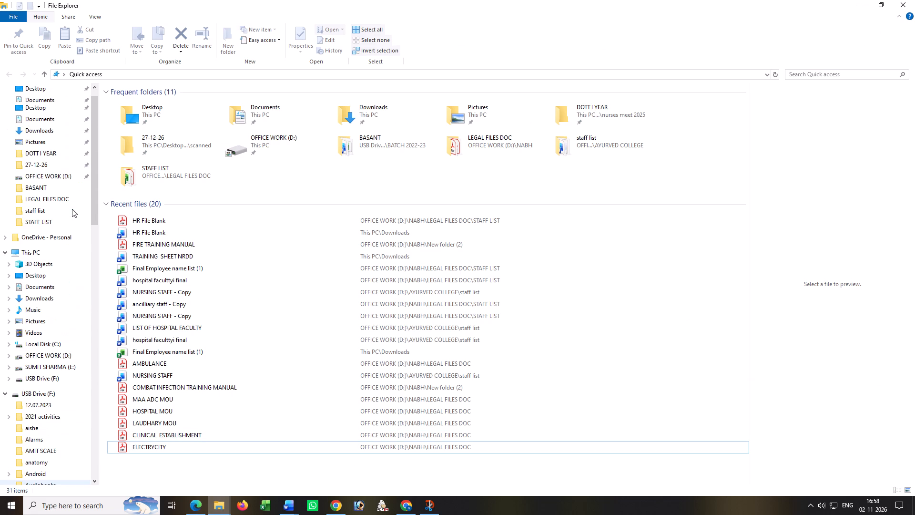
scroll(72, 209, up, 1)
click(41, 186)
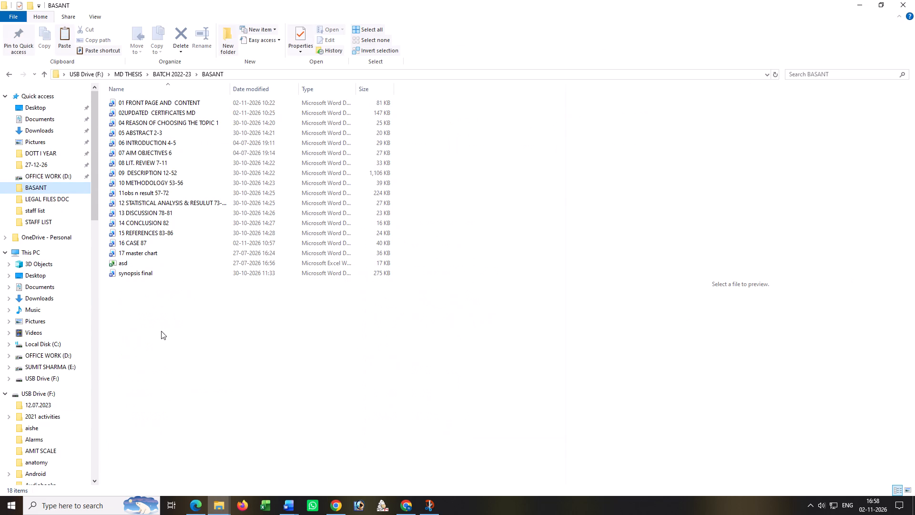
click(149, 329)
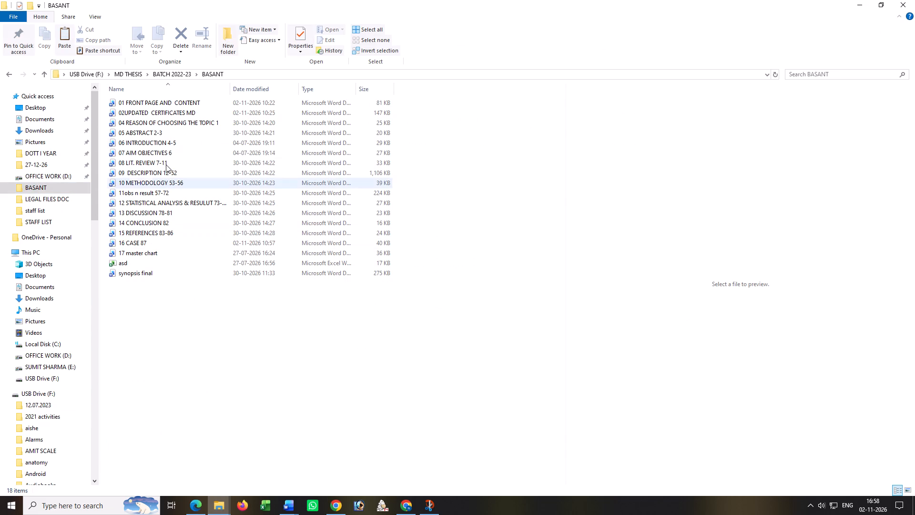
double_click(146, 104)
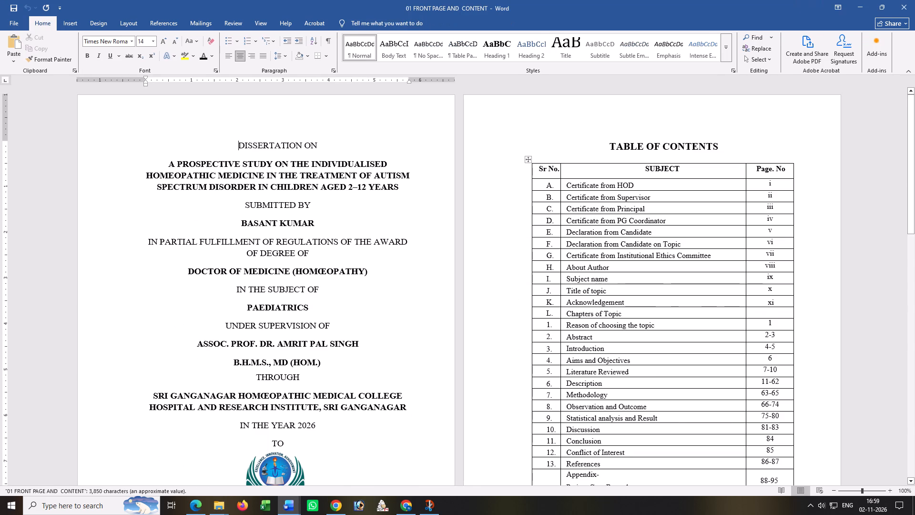
Reduce the dissertation front page to a smaller window, move it aside, and close the hospital faculttyi final document behind it.
click(880, 9)
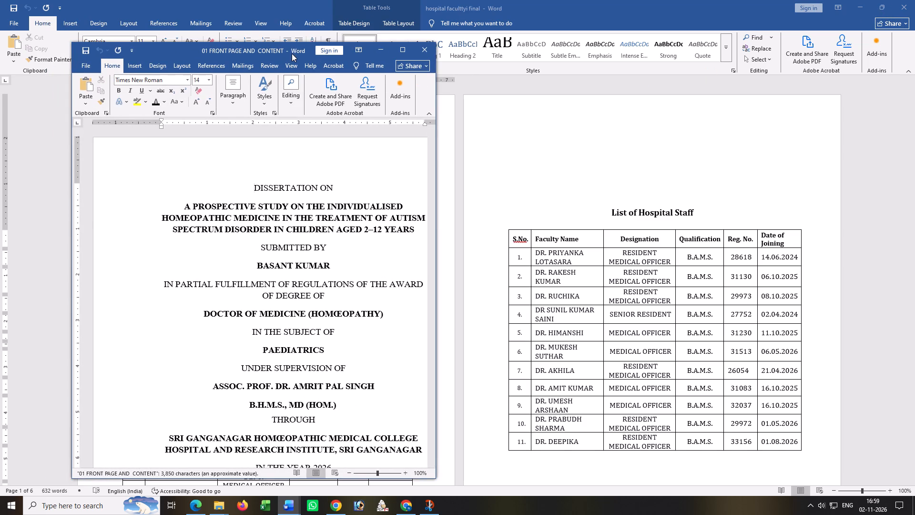
drag(292, 50, 693, 32)
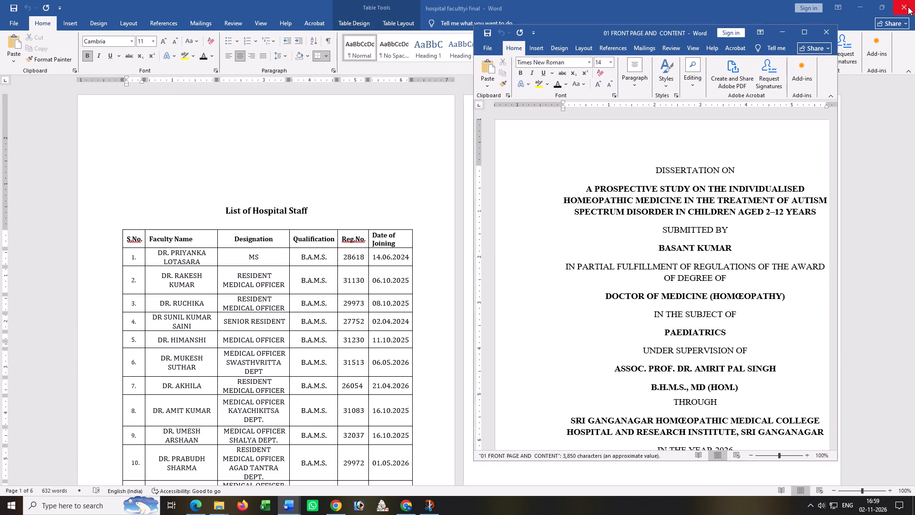
click(908, 7)
scroll(680, 447, down, 4)
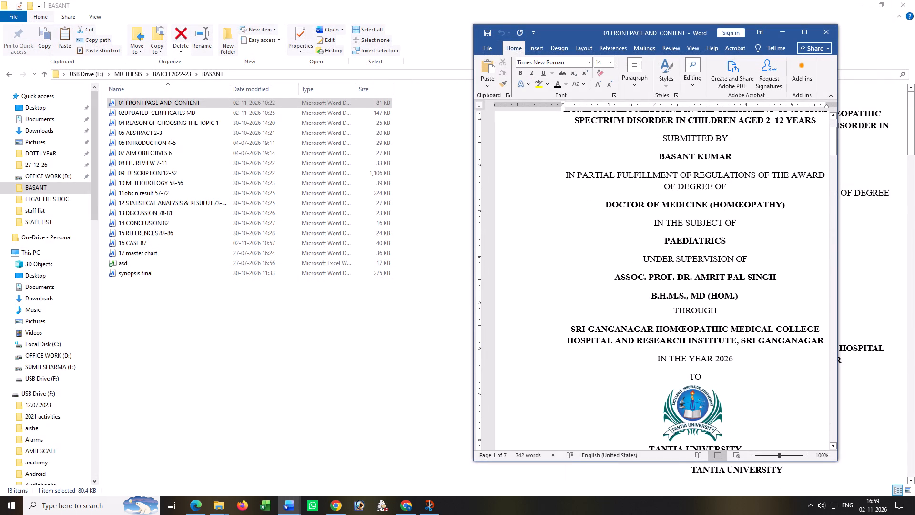
In the thesis table of contents, set the page range for Literature Reviewed to 7-11.
ctrl+scroll(678, 376, down, 3)
scroll(667, 333, down, 4)
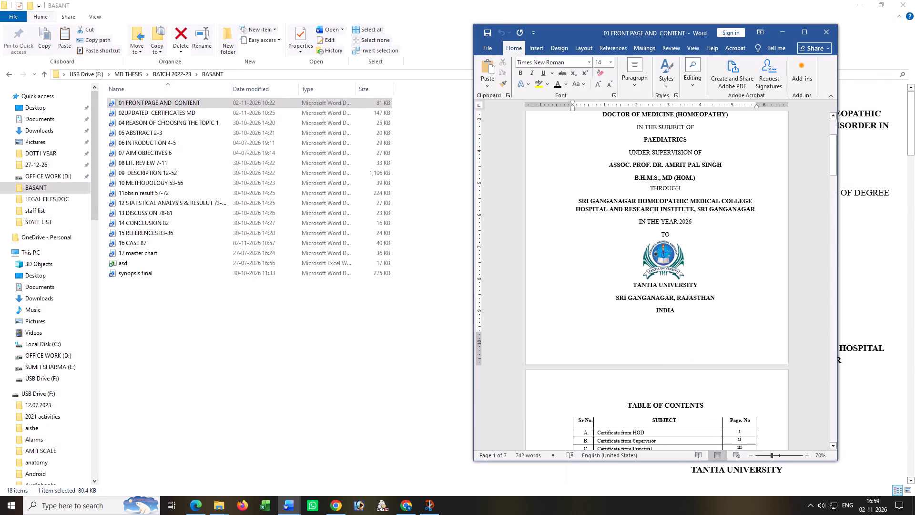
scroll(673, 311, down, 12)
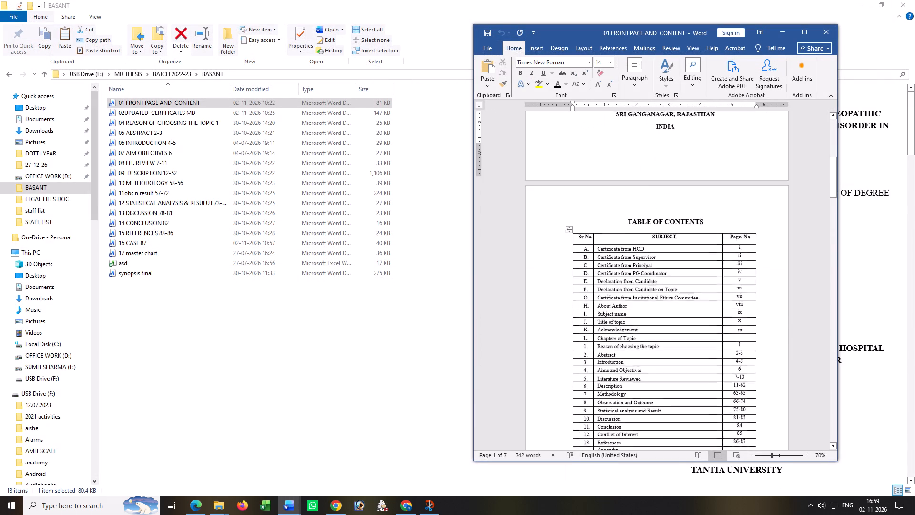
scroll(673, 313, down, 12)
scroll(674, 317, up, 3)
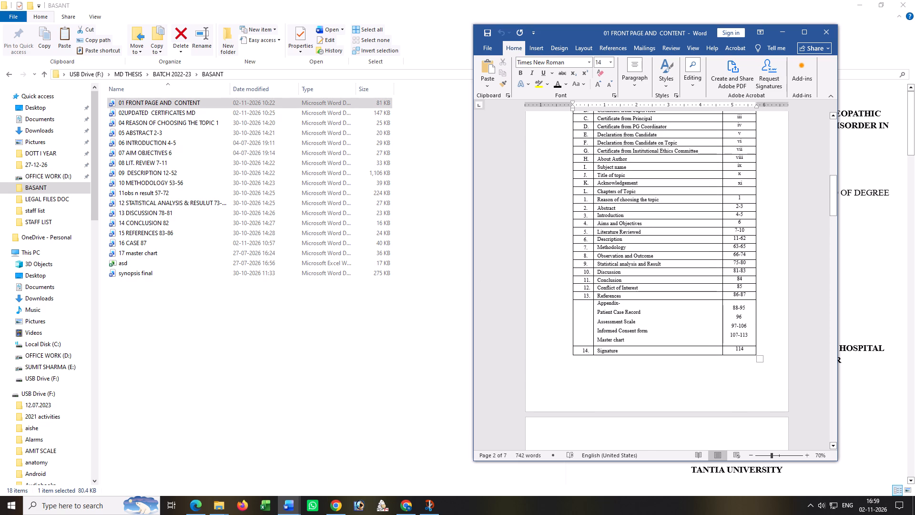
drag(744, 230, 740, 229)
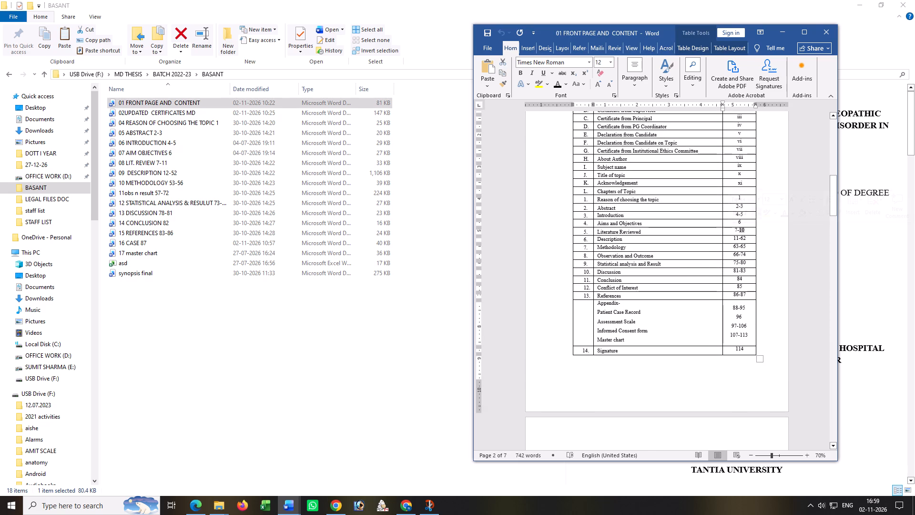
text(11)
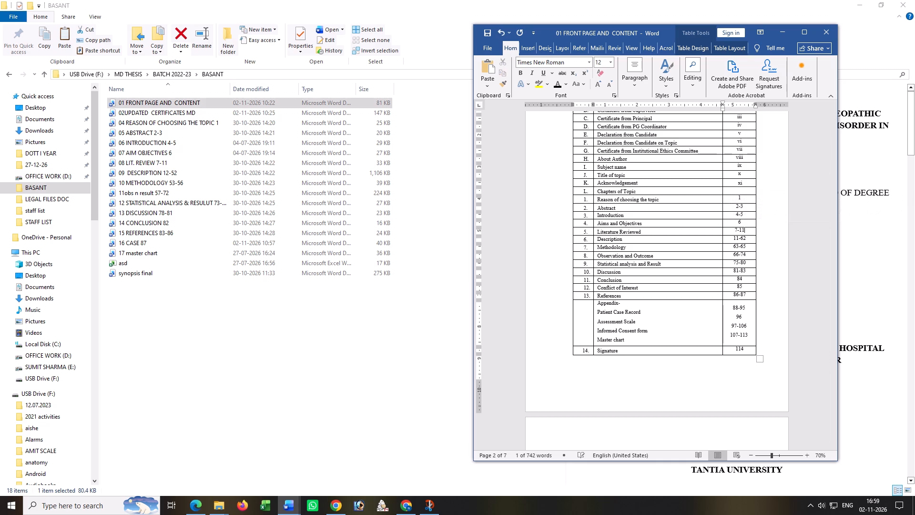
Set the page range for Description in the table of contents to 12-52.
click(737, 238)
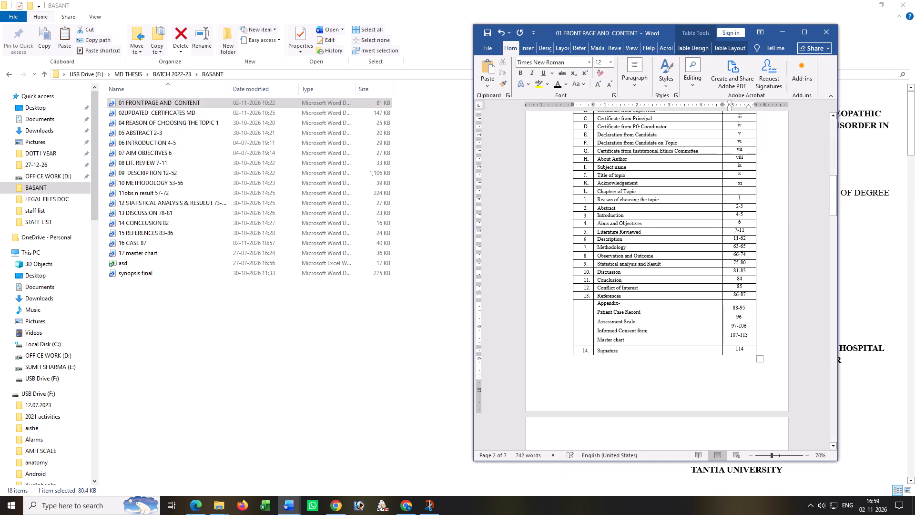
key(Delete)
key(2)
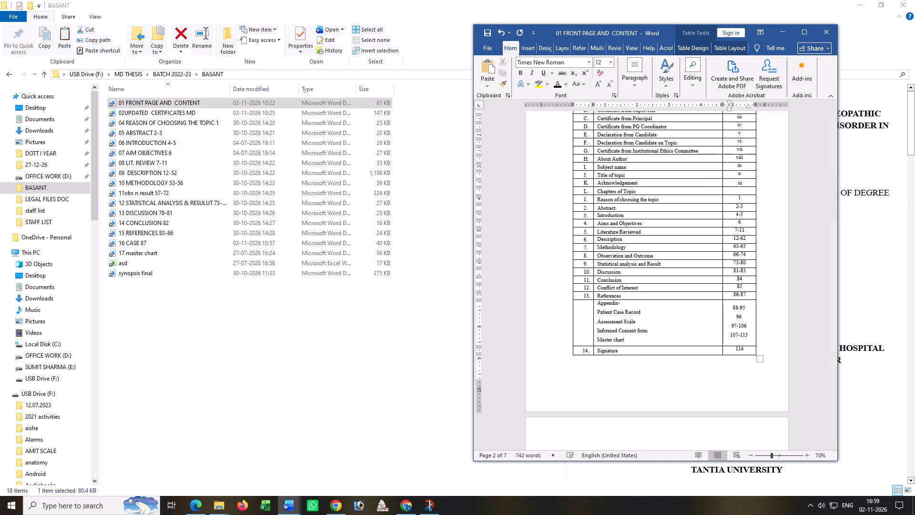
click(746, 239)
key(BackSpace)
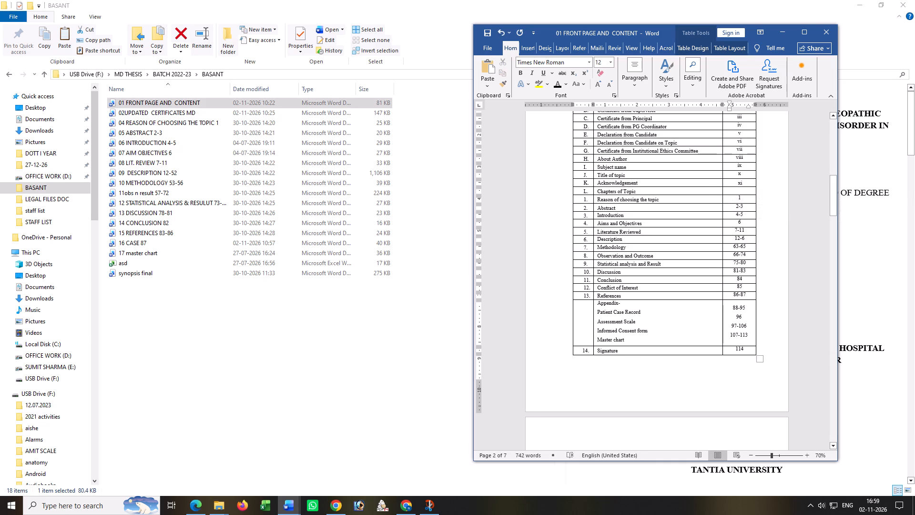
key(BackSpace)
text(52)
Set the table of contents page ranges to 53-56 for Methodology and 57-72 for Observation and Outcome.
drag(732, 247, 738, 247)
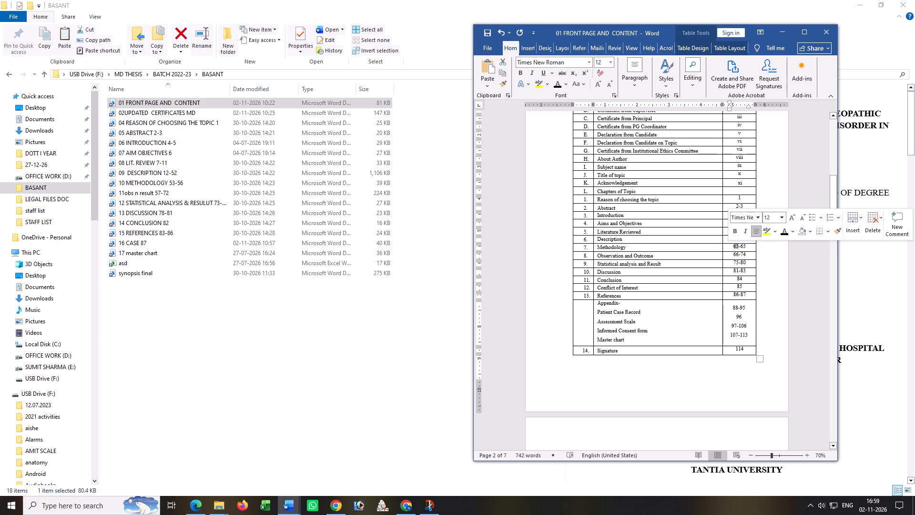
click(741, 245)
drag(746, 246, 732, 247)
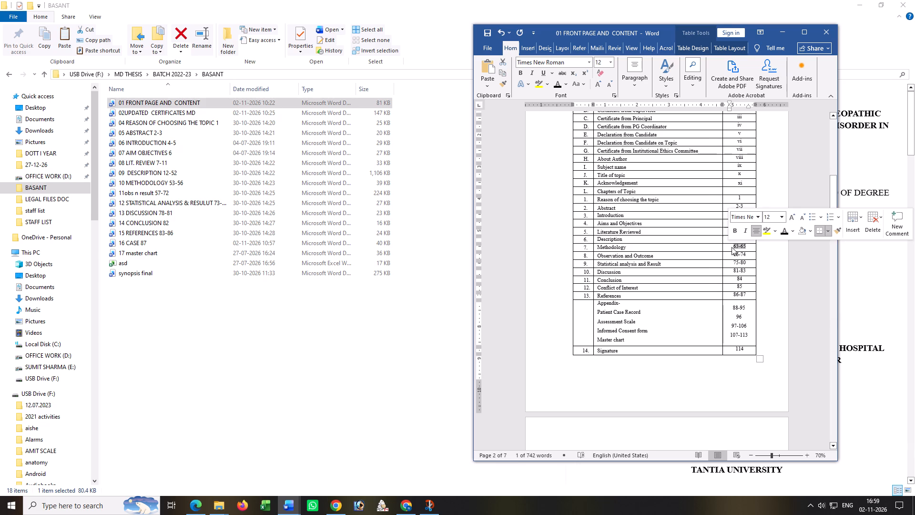
text(53)
text(-56)
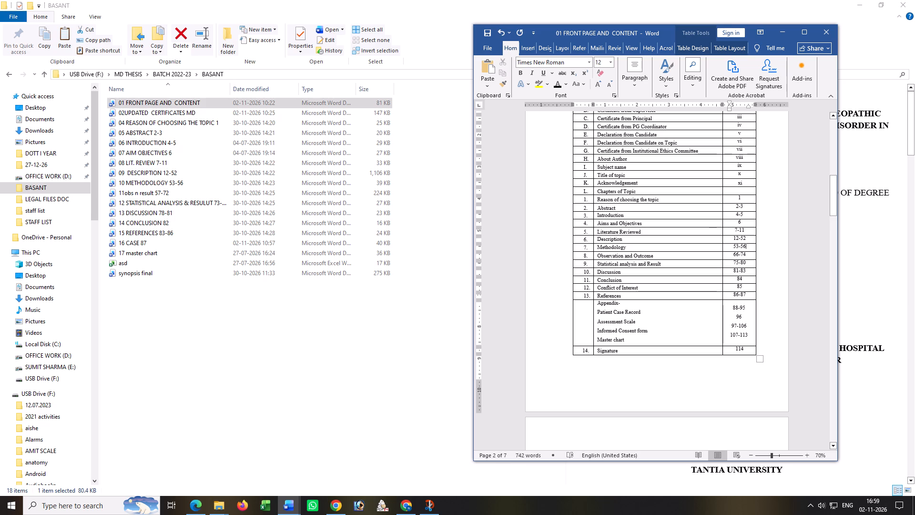
drag(747, 254, 734, 256)
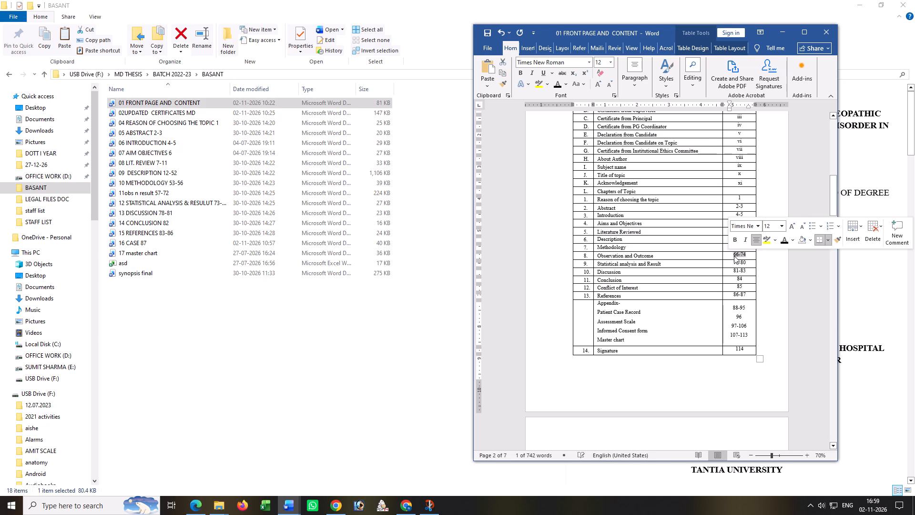
text(57)
key(minus)
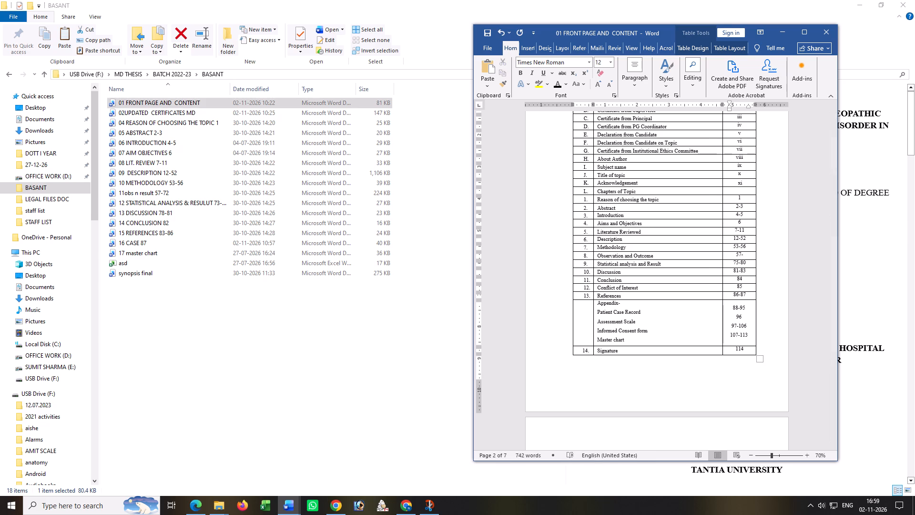
text(72)
Set the table of contents page ranges to 73-77 for Statistical analysis and Result and 78-81 for Discussion.
drag(748, 263, 732, 265)
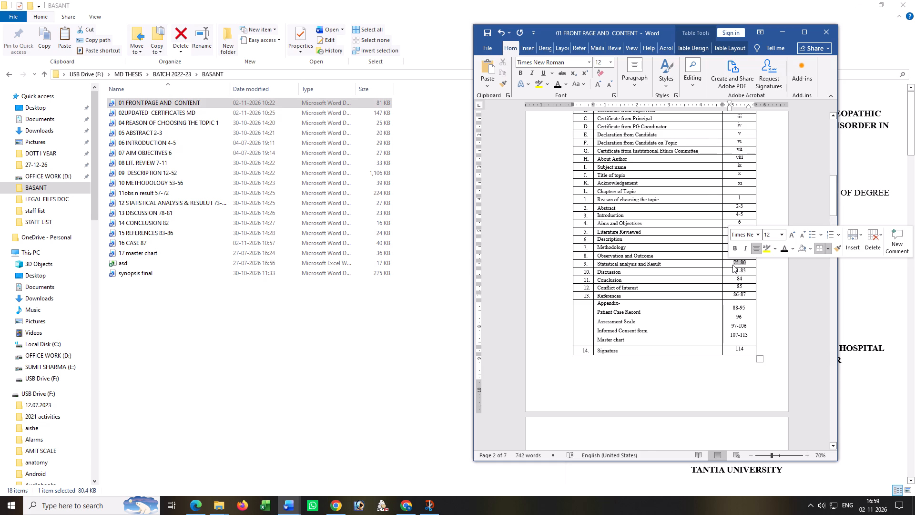
text(73-)
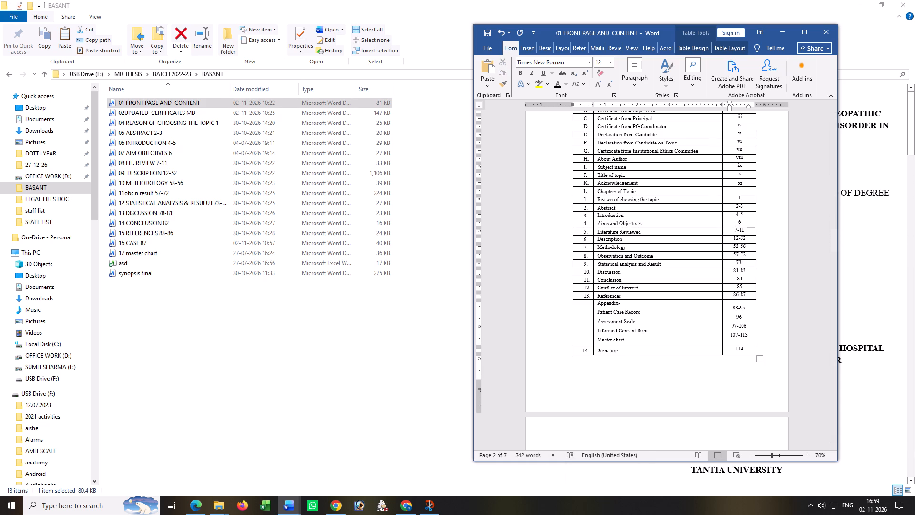
text(79)
key(BackSpace)
key(7)
drag(752, 273, 733, 273)
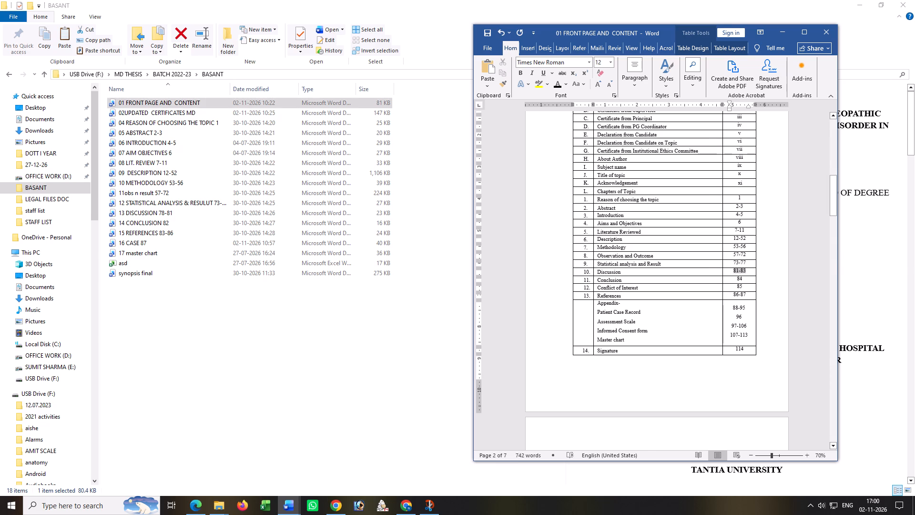
drag(733, 273, 733, 273)
text(78-)
text(81)
Set the table of contents page numbers to 82 for Conclusion and 83 for Conflict of Interest.
click(743, 279)
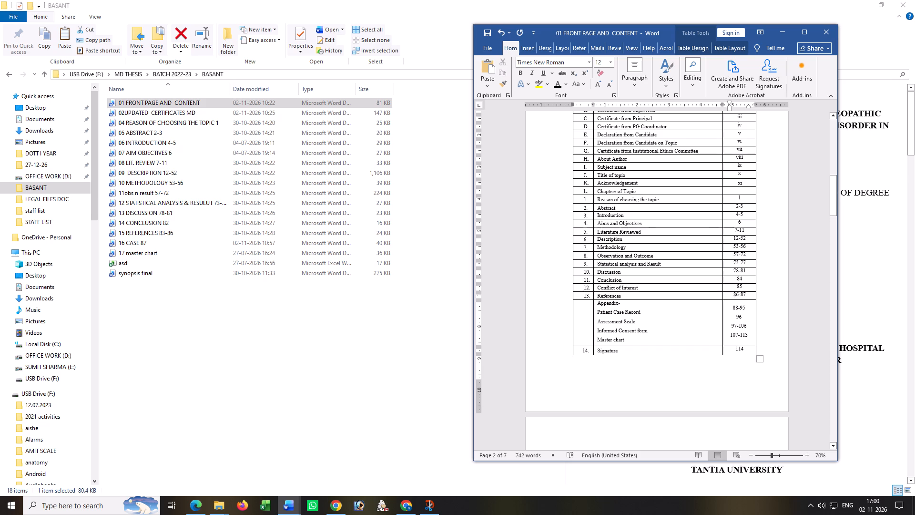
key(2)
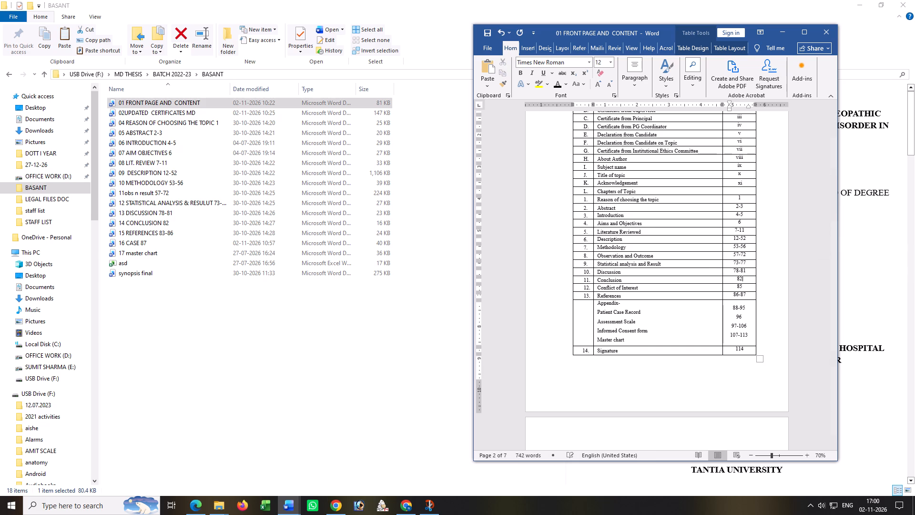
click(743, 290)
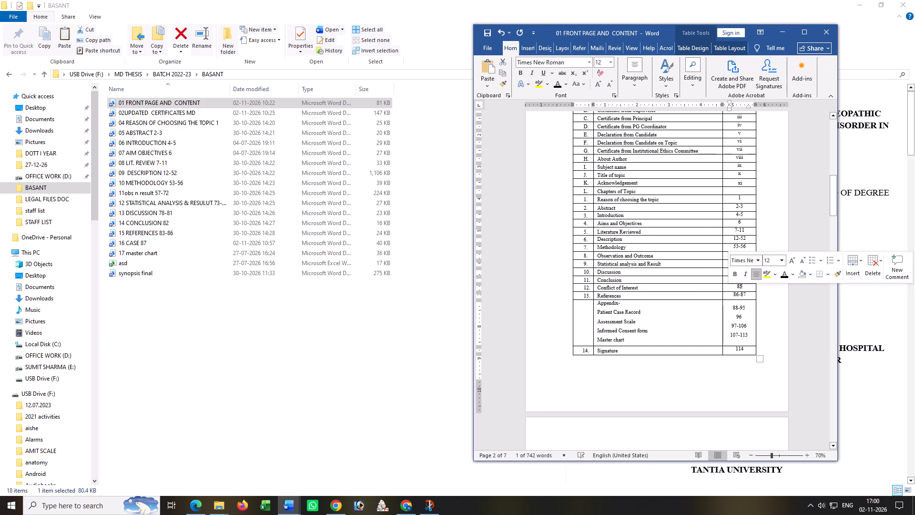
key(3)
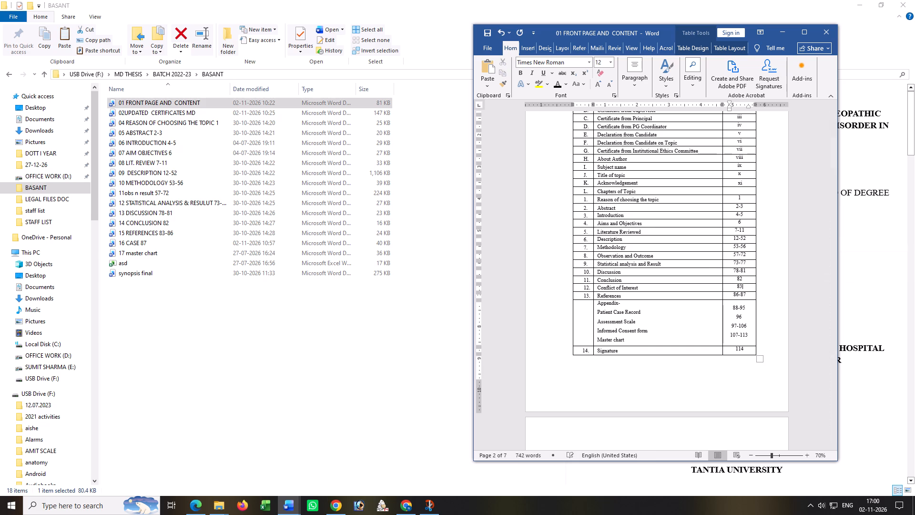
Set the page range for References in the table of contents to 84-87.
click(738, 295)
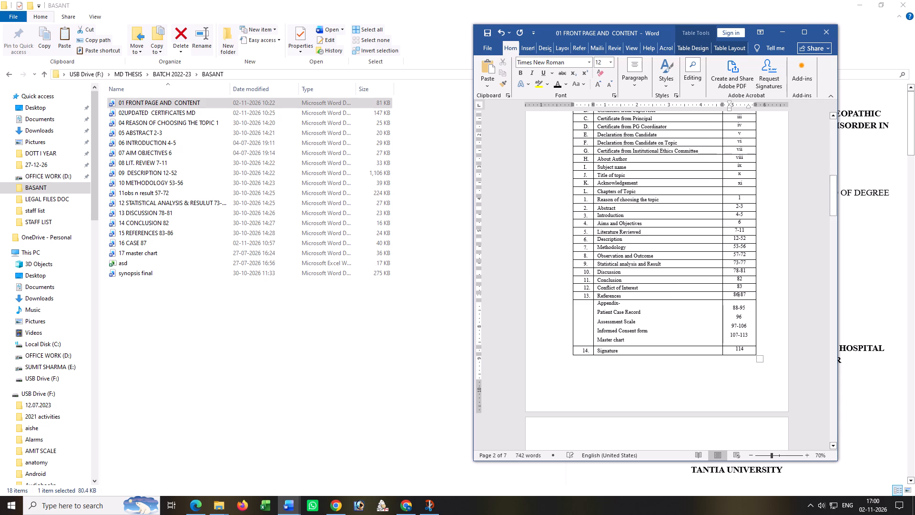
key(BackSpace)
key(4)
key(Right)
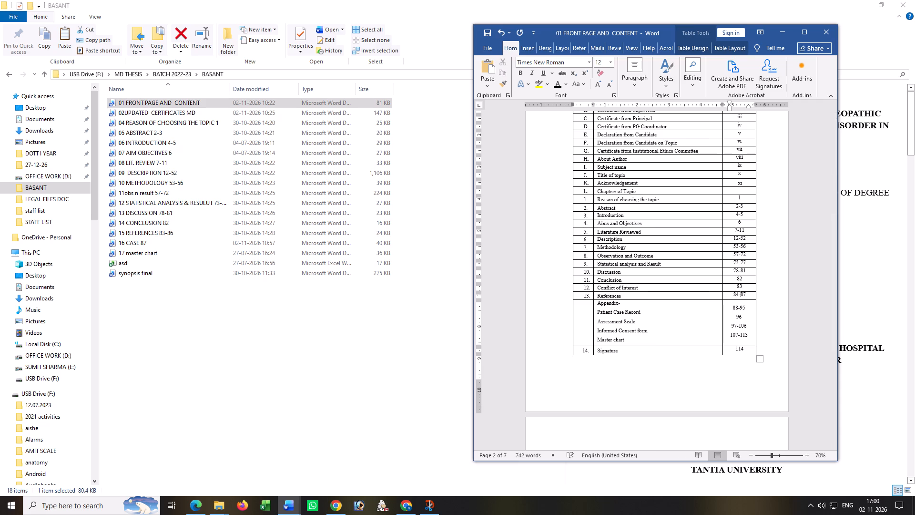
key(Right)
key(Right)
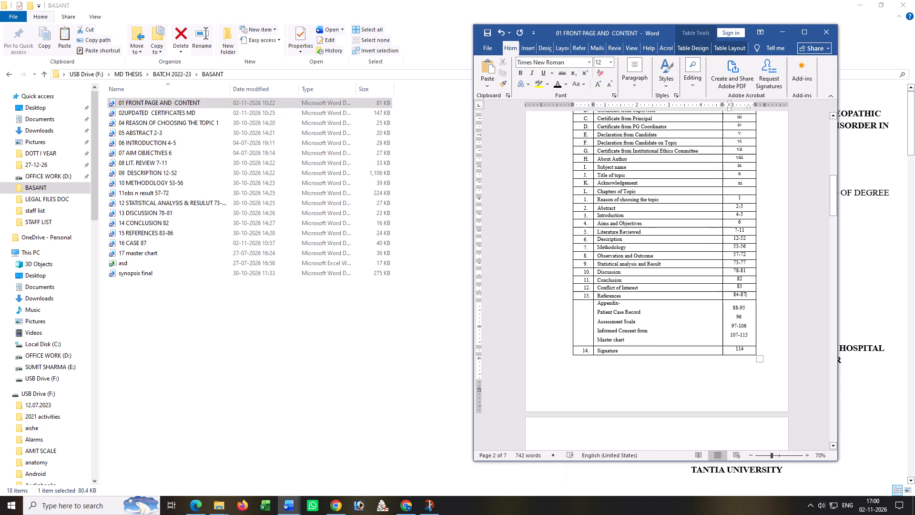
click(697, 314)
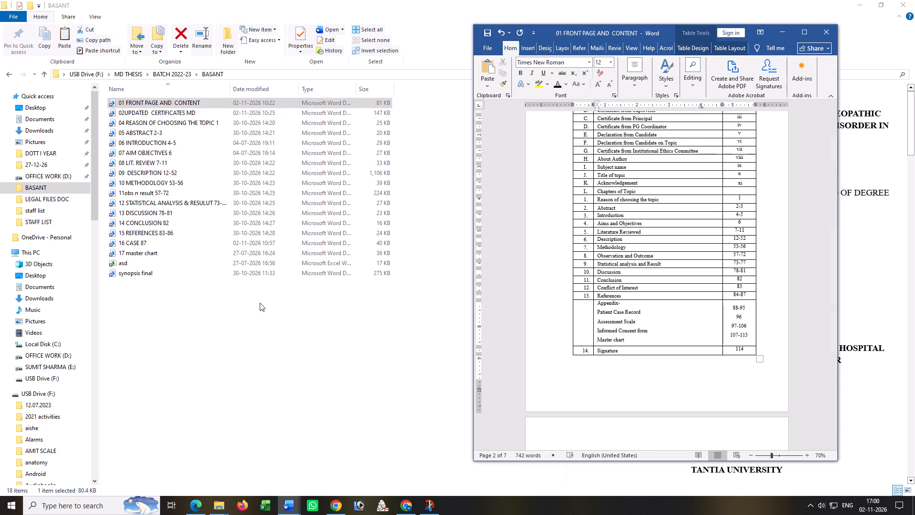
Switch to File Explorer and rename the references file in the thesis folder as 15 REFERENCES 84-87.
click(142, 242)
click(165, 233)
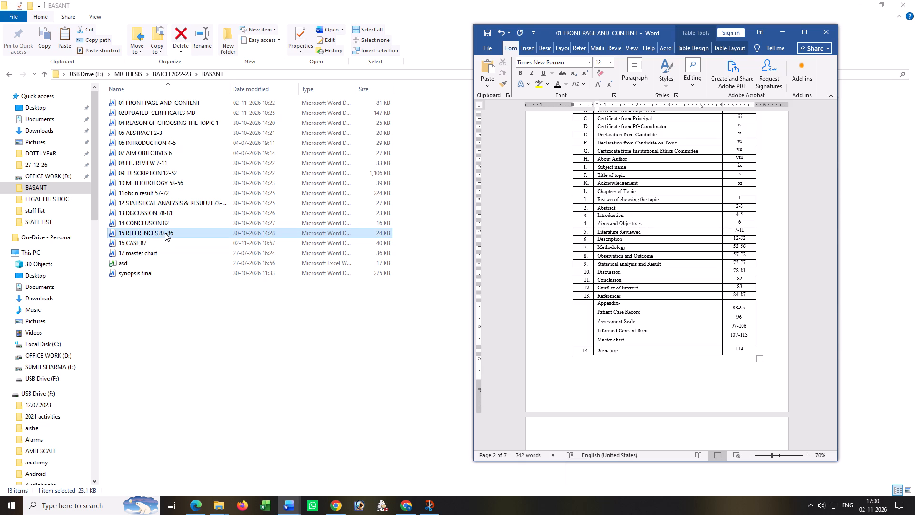
click(164, 234)
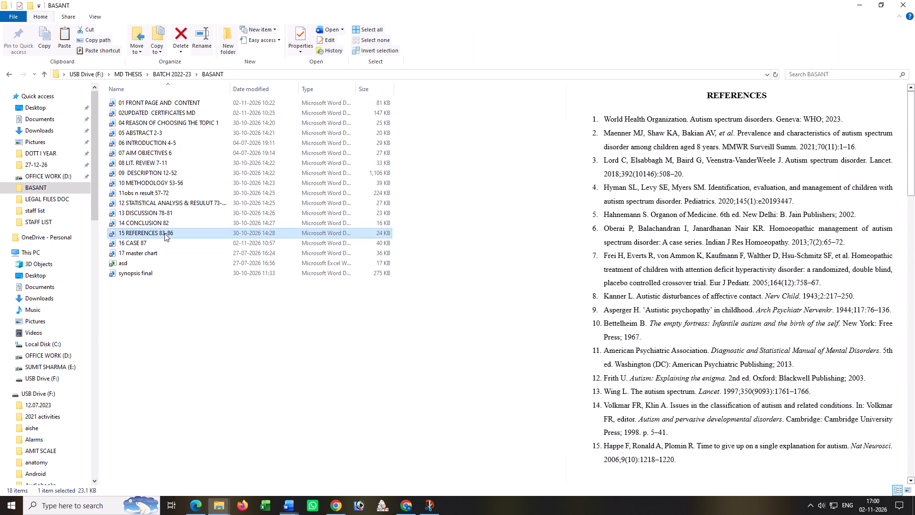
click(164, 233)
click(164, 233)
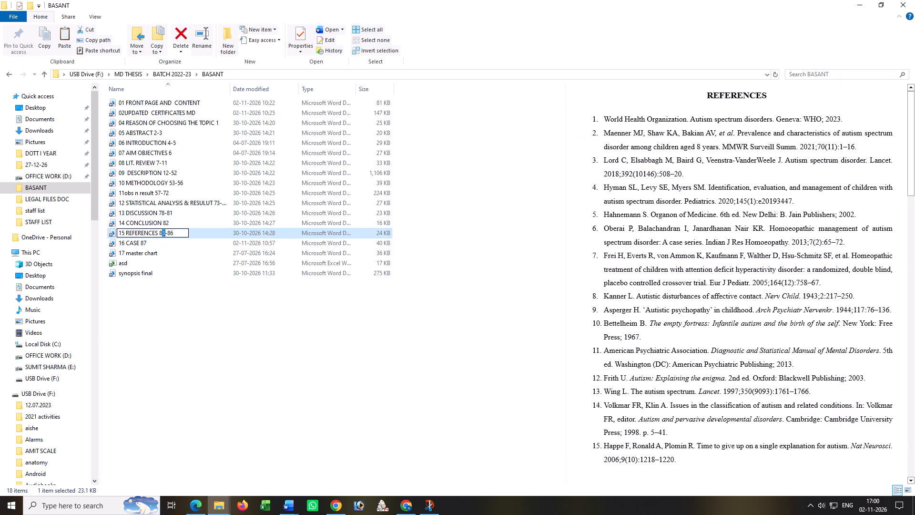
key(4)
key(Right)
key(Right)
key(Right)
key(BackSpace)
key(7)
key(Return)
Rename the case file in the thesis folder as 16 CASE 88.
click(148, 241)
click(147, 243)
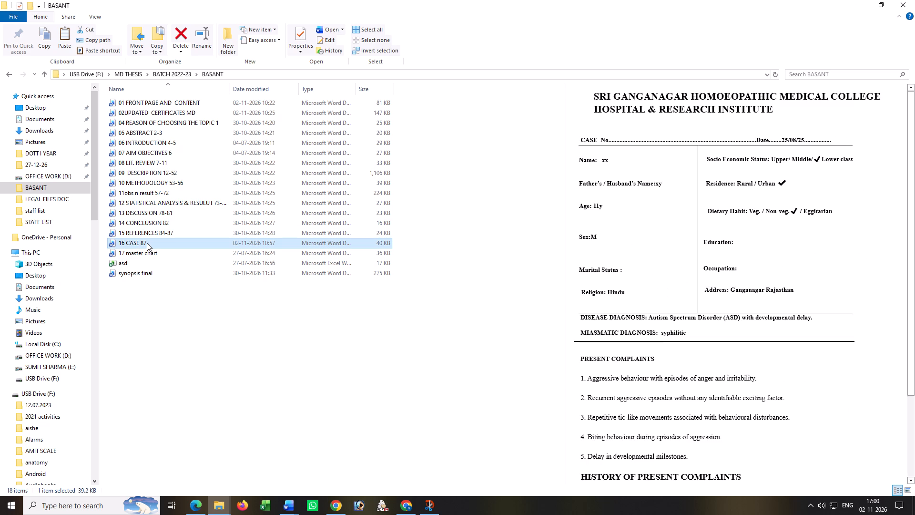
click(146, 243)
key(8)
key(Return)
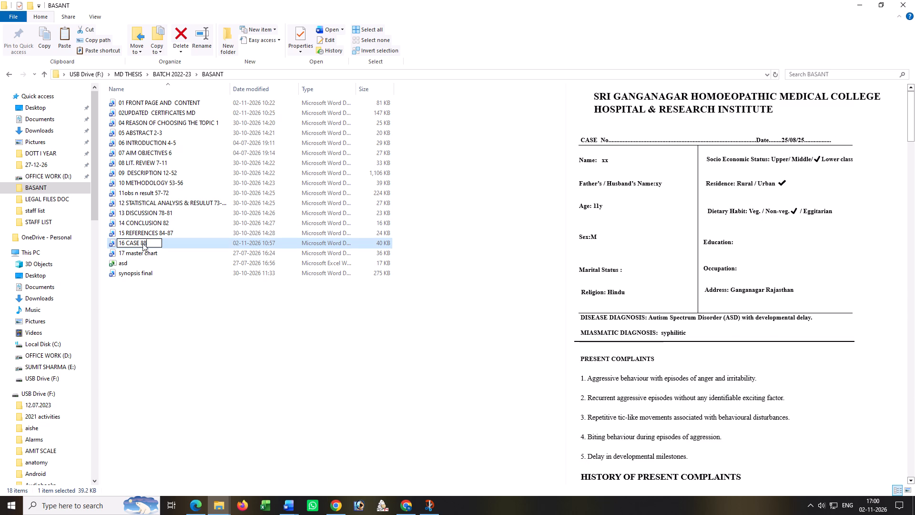
Open the 16 CASE 88 document, look through its pages to the end, and close it.
double_click(142, 243)
scroll(657, 317, down, 9)
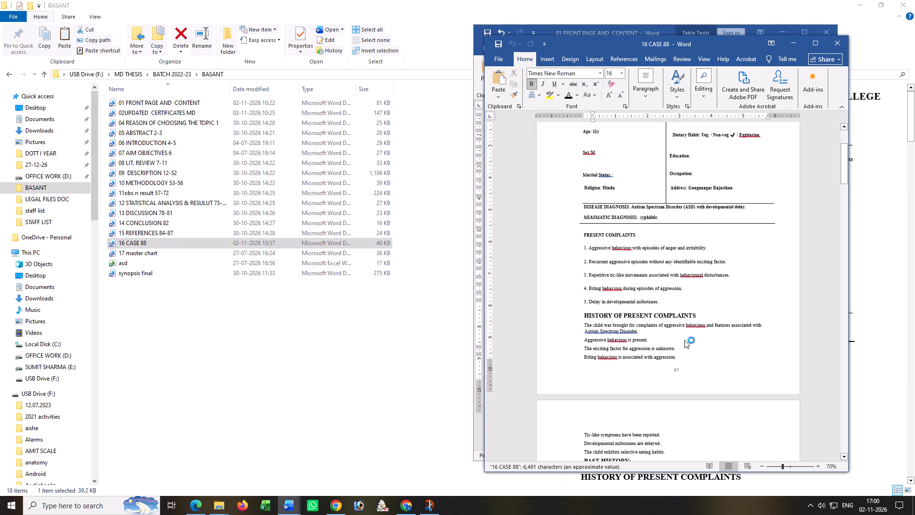
scroll(684, 340, down, 2)
drag(844, 164, 849, 466)
click(834, 43)
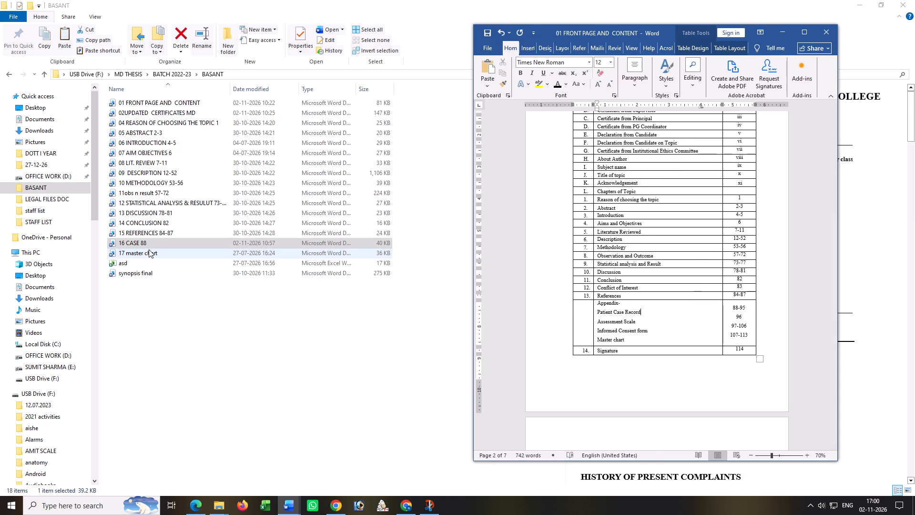
Switch to File Explorer and rename the case file in the thesis folder as 16 CASE 88-93.
click(150, 240)
click(150, 244)
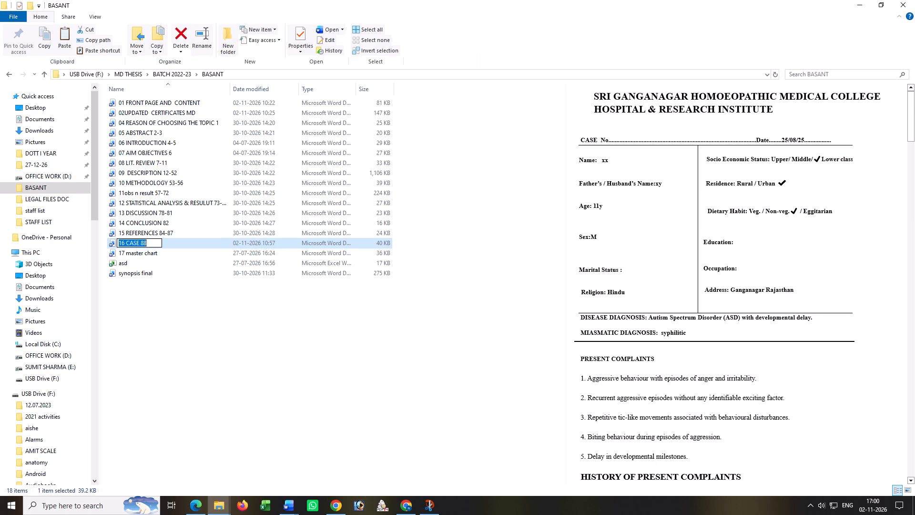
click(148, 244)
text(-93)
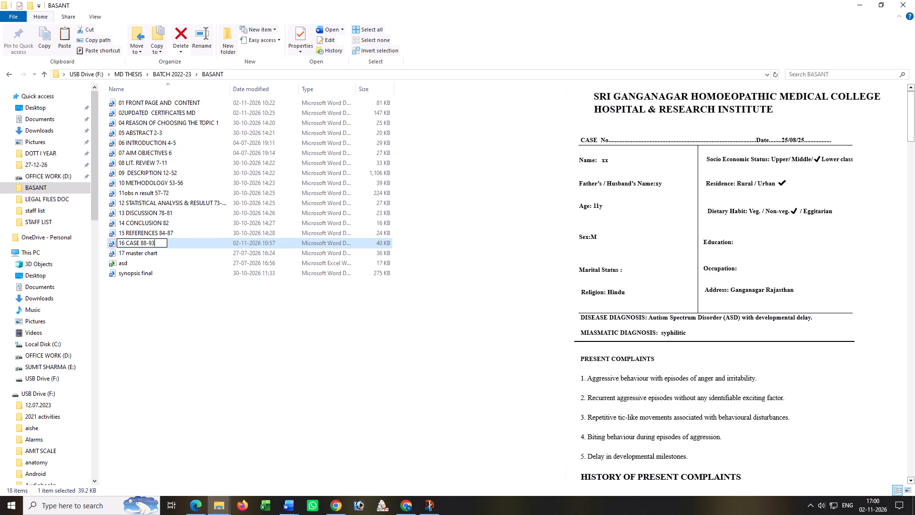
click(160, 327)
click(151, 253)
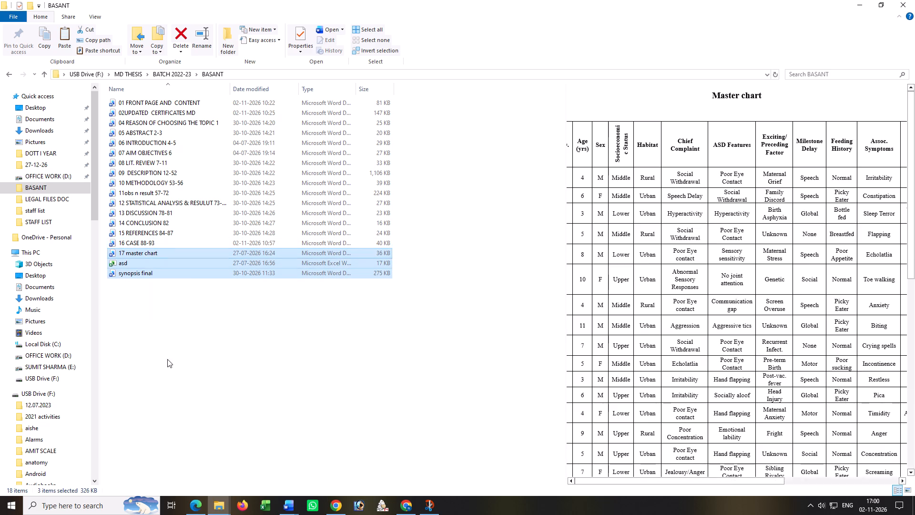
click(167, 359)
click(159, 252)
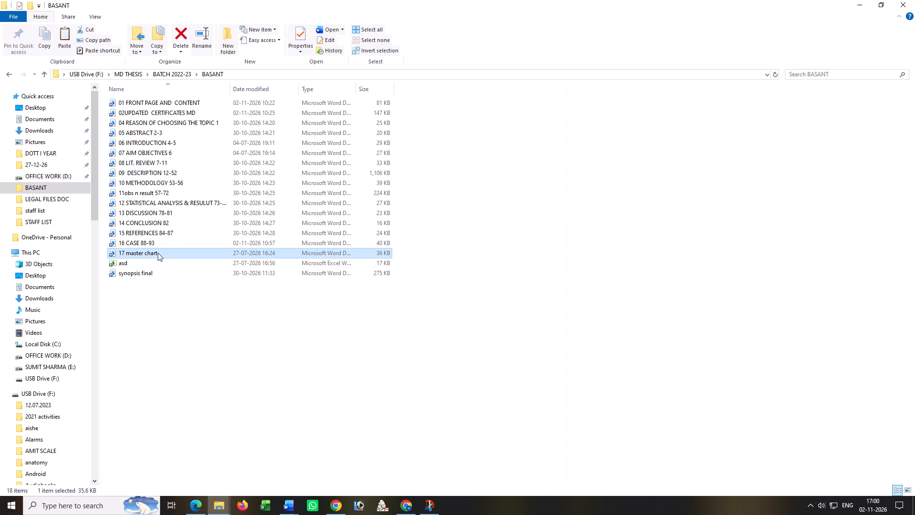
Switch to the 01 FRONT PAGE AND CONTENT document in Word and set the Patient Case Record page range to 88-93.
click(293, 505)
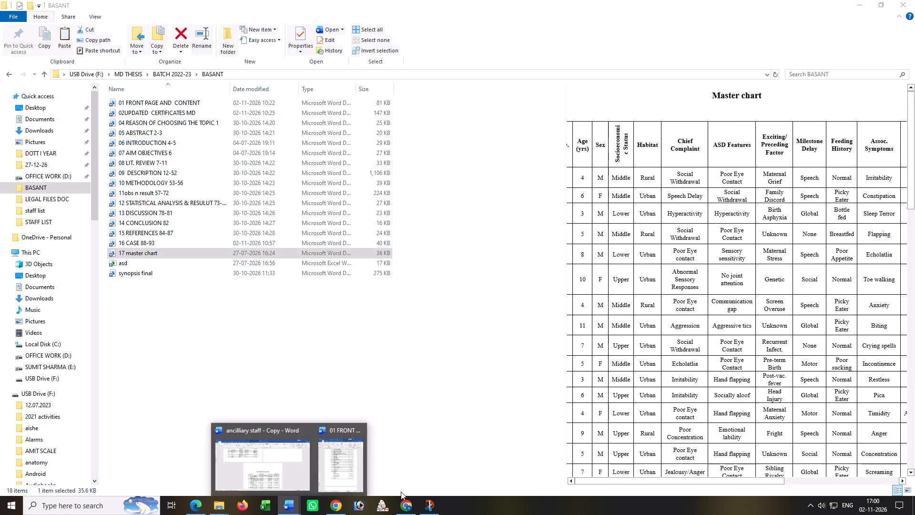
click(327, 460)
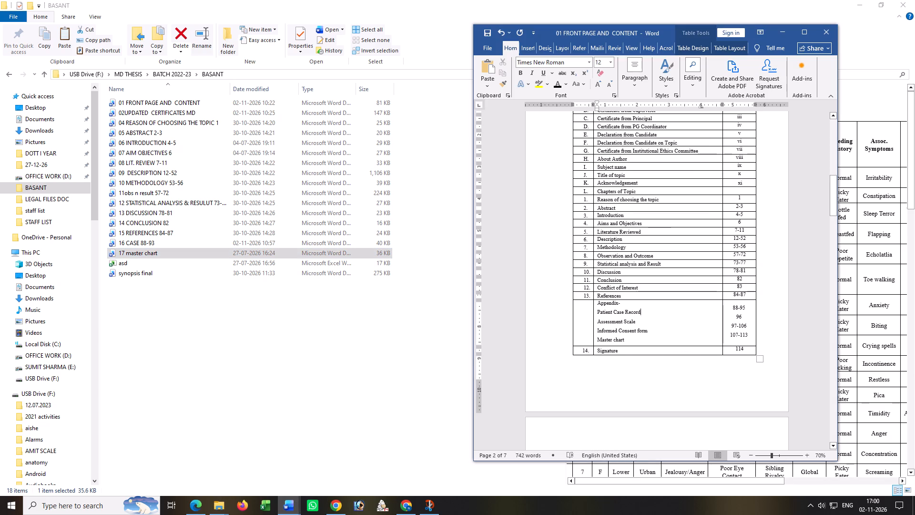
drag(746, 308, 733, 308)
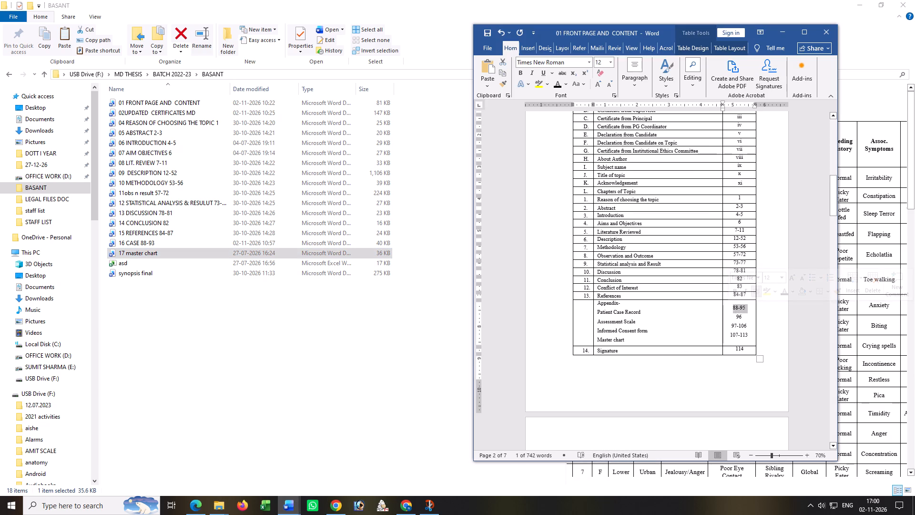
text(88-9)
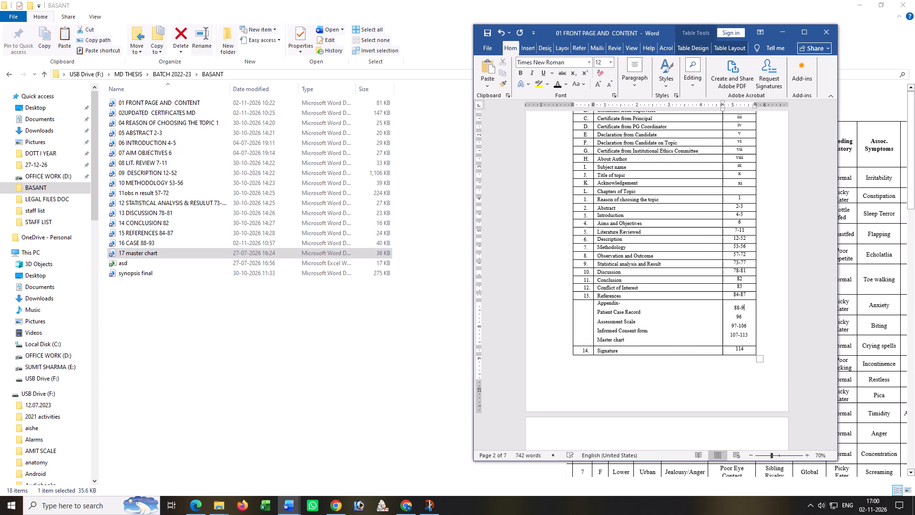
key(3)
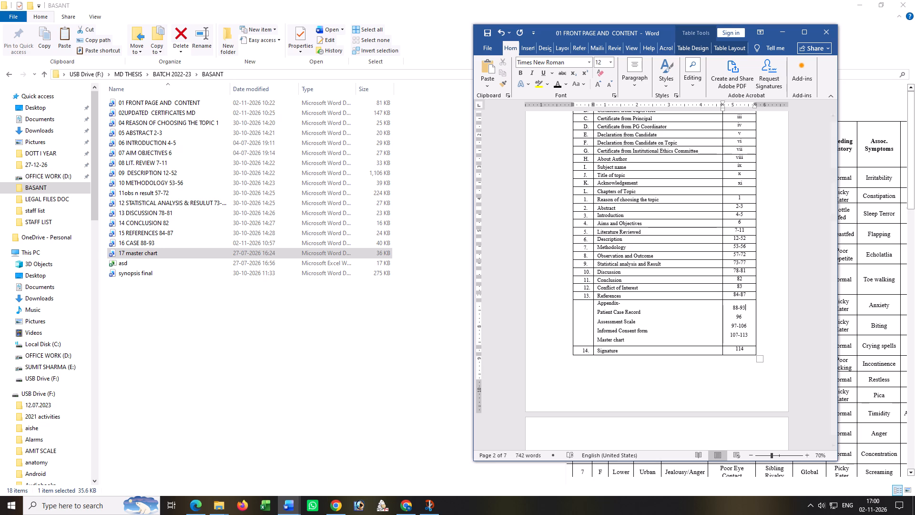
Remove the Assessment Scale entry and its page number 96 from the appendix row, and realign the remaining page numbers with their entries.
click(742, 316)
drag(596, 322, 650, 322)
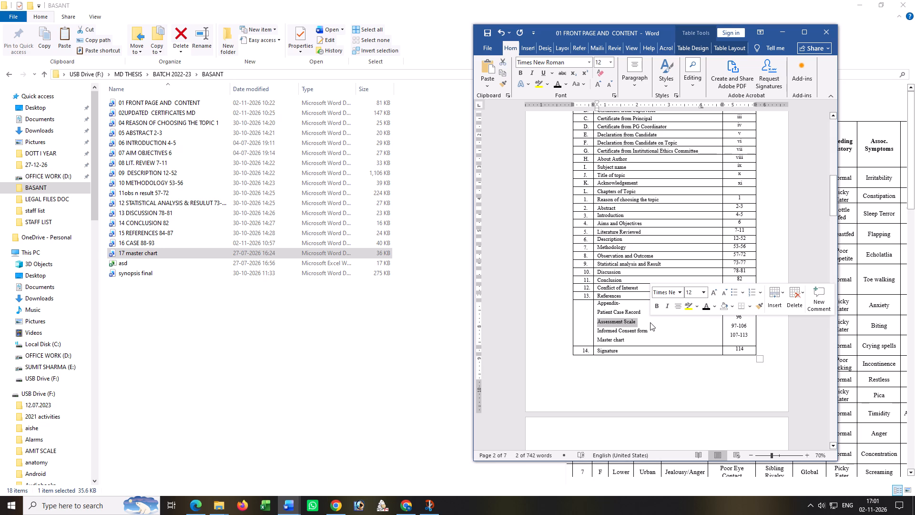
key(Delete)
drag(744, 313, 739, 312)
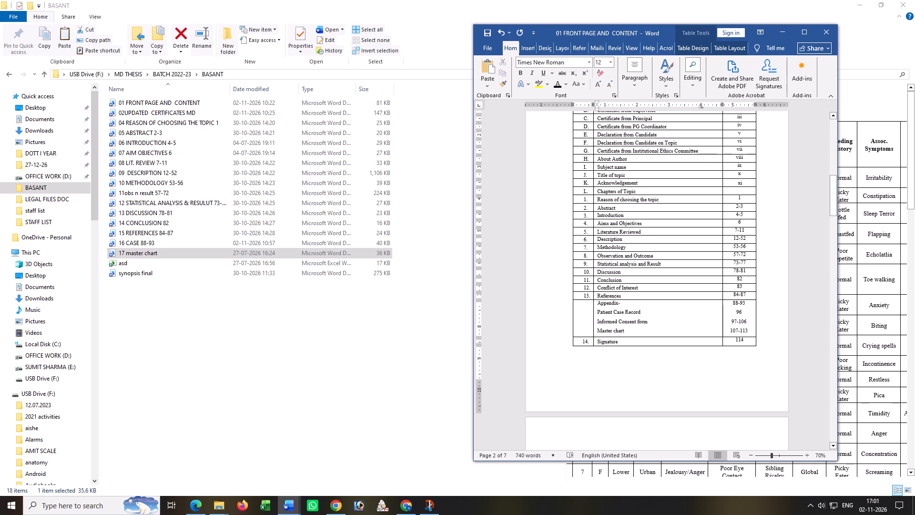
drag(739, 312, 734, 312)
key(Delete)
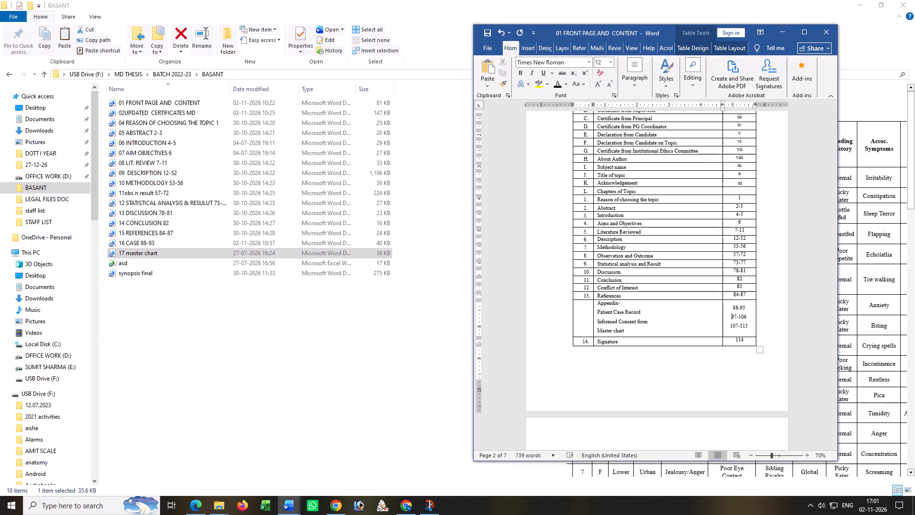
click(732, 307)
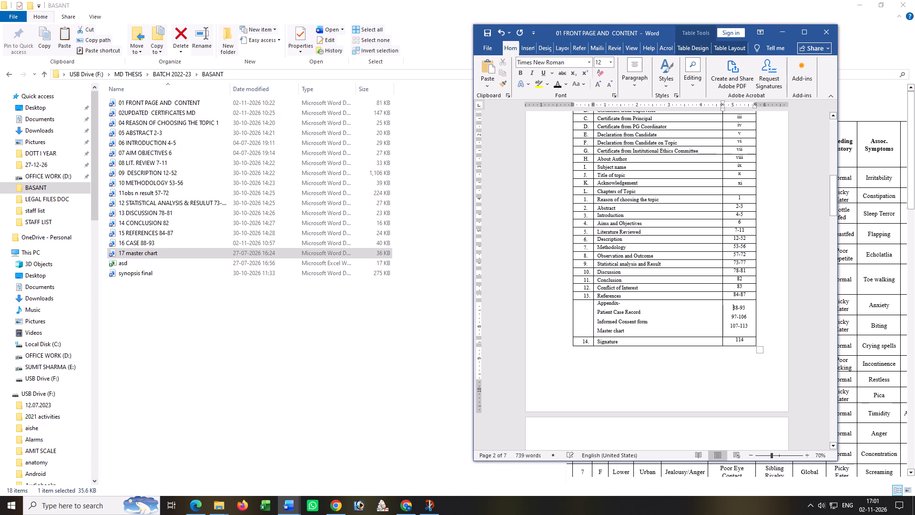
key(Return)
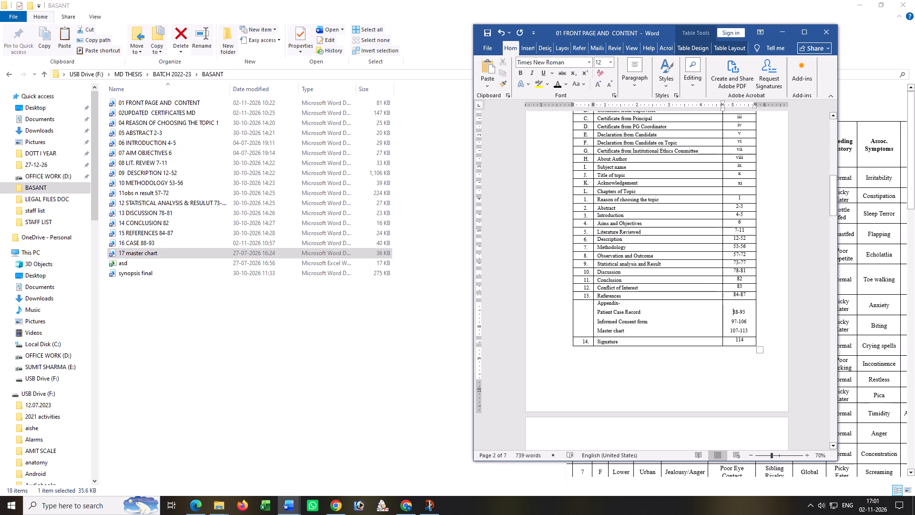
Set the page range for Informed Consent form in the table of contents to 94-105.
drag(747, 321, 731, 322)
text(94-)
text(10)
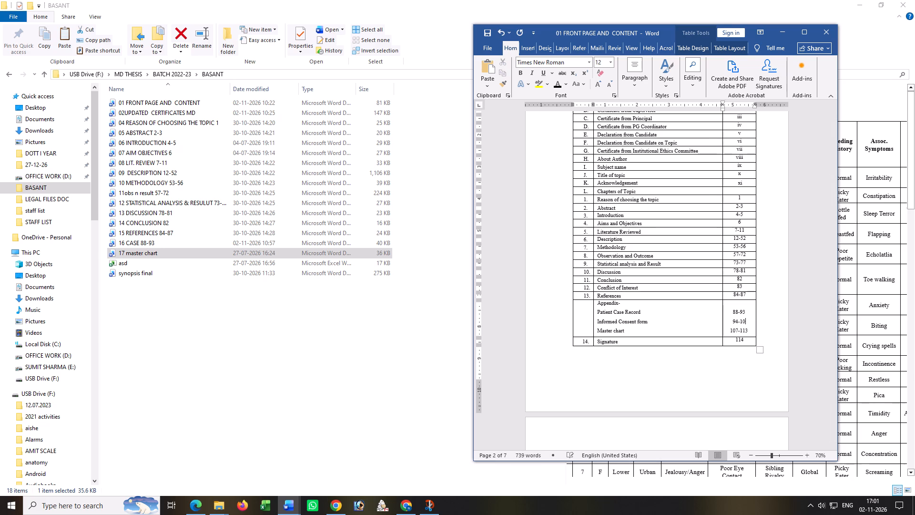
key(5)
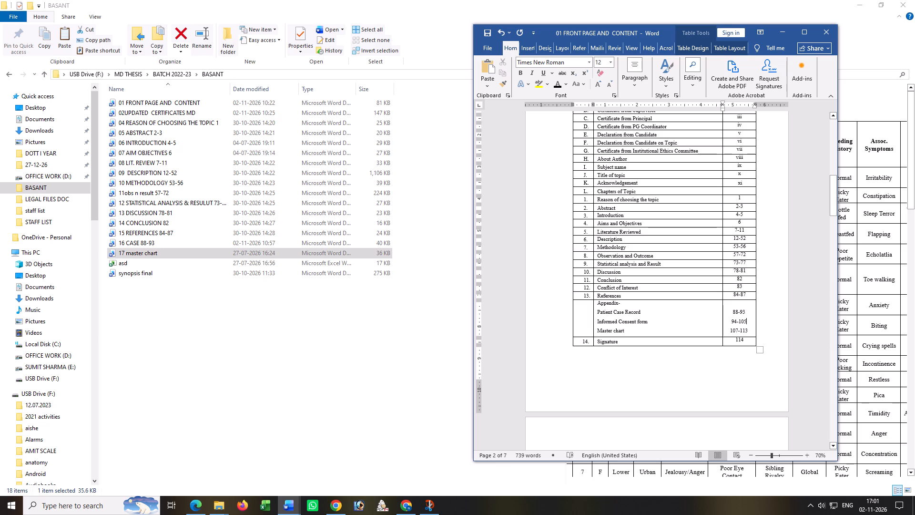
Open the 17 master chart document and add centred page numbers at the bottom of its pages, starting at 106.
drag(749, 330, 730, 331)
double_click(148, 257)
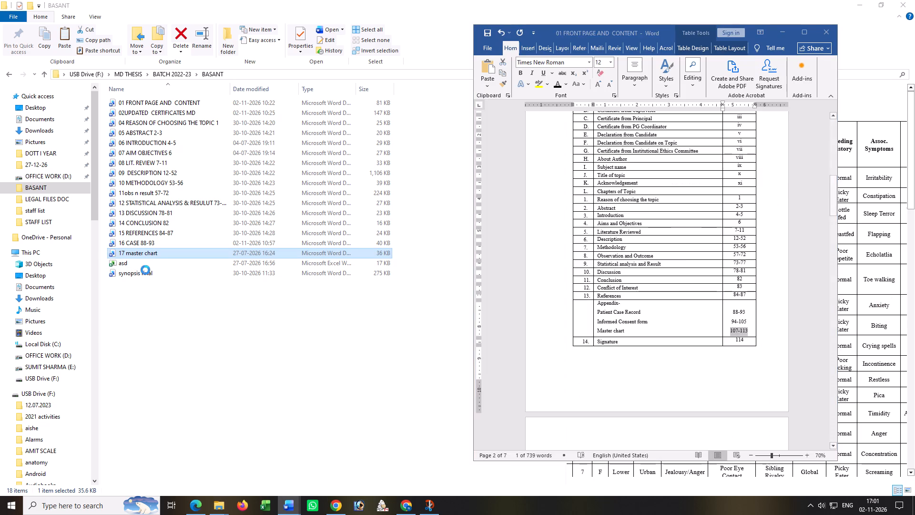
click(813, 45)
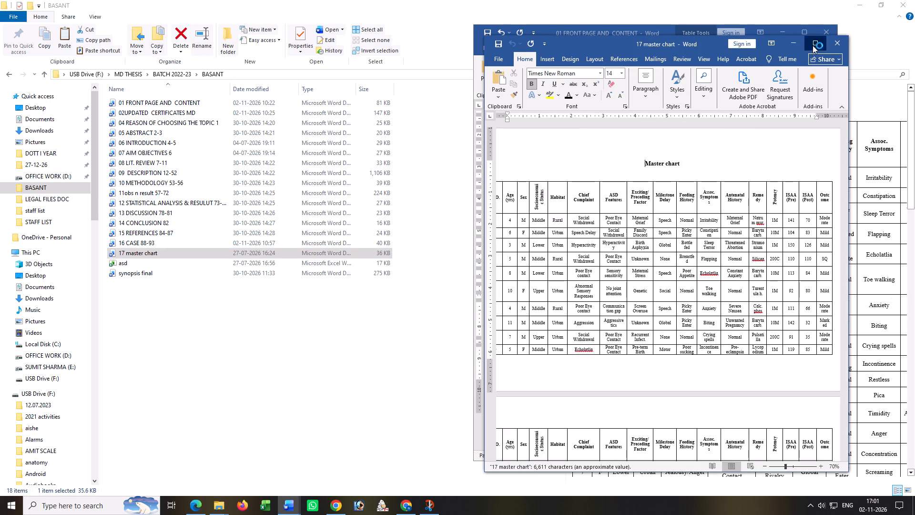
double_click(209, 346)
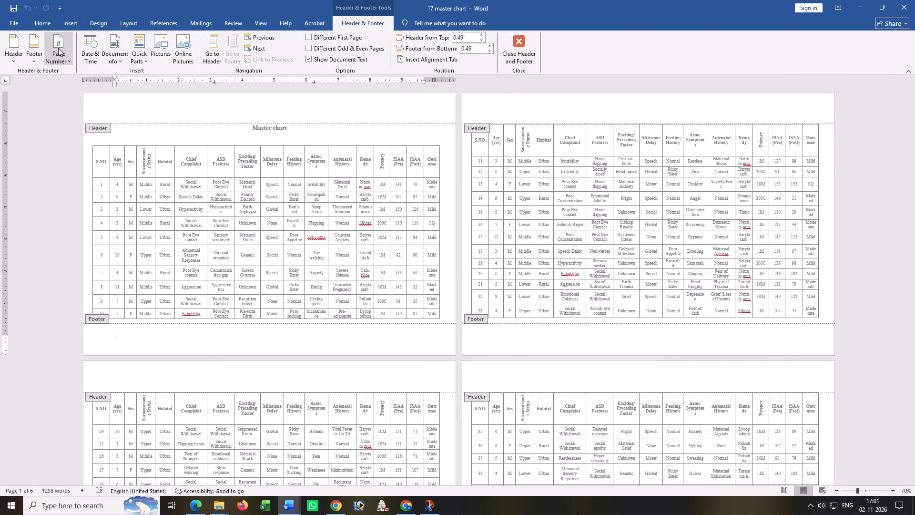
click(58, 48)
click(65, 118)
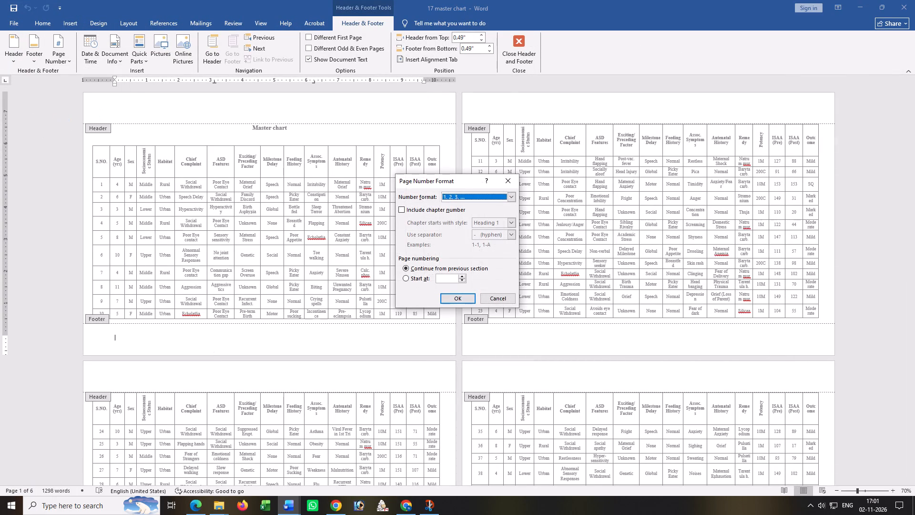
click(441, 278)
text(106)
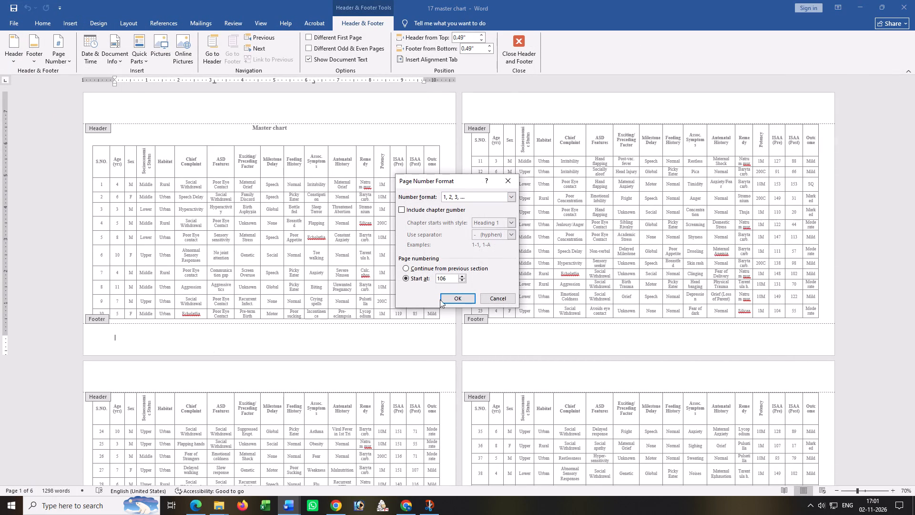
click(451, 297)
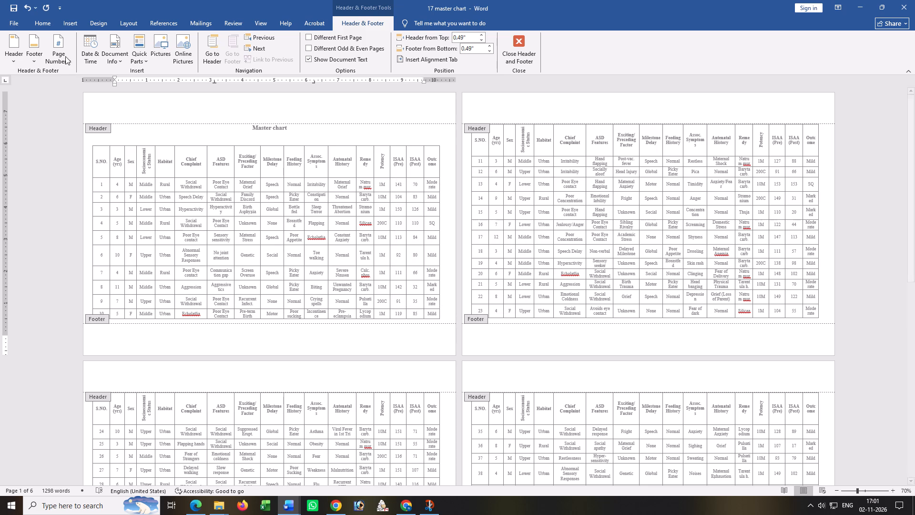
click(60, 42)
click(92, 83)
click(229, 181)
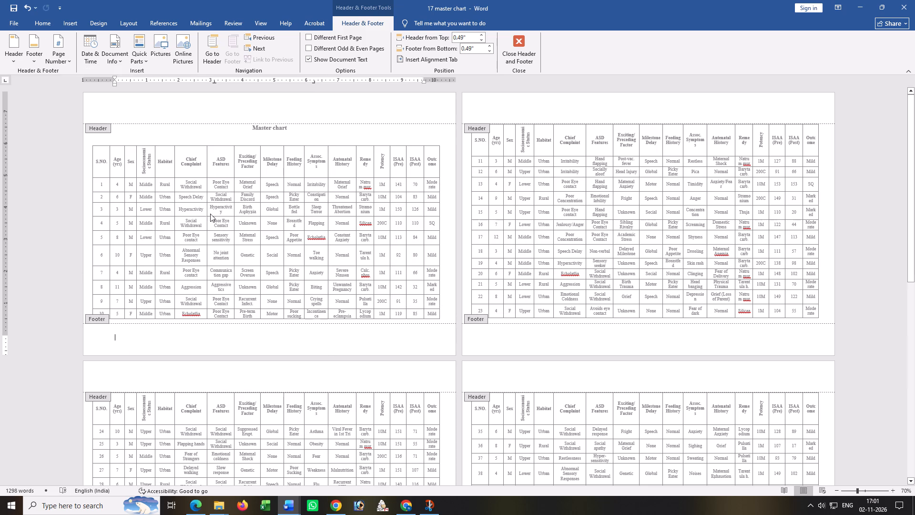
double_click(338, 264)
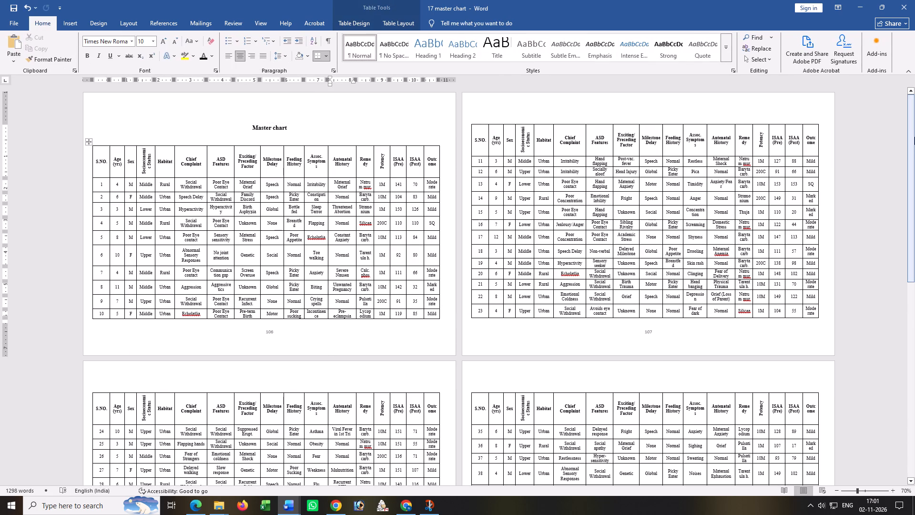
Check the page numbers through to the end of the 17 master chart document, and close it with the changes saved.
drag(914, 137, 913, 426)
click(895, 0)
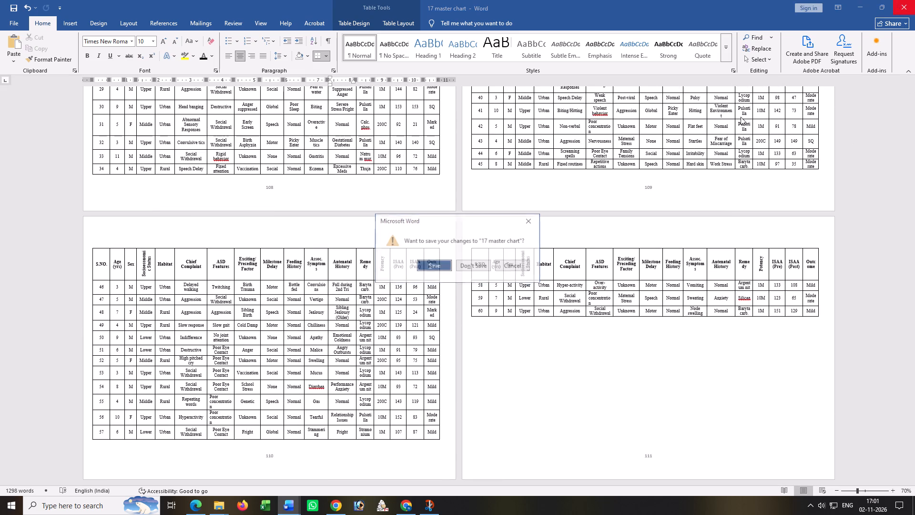
click(425, 262)
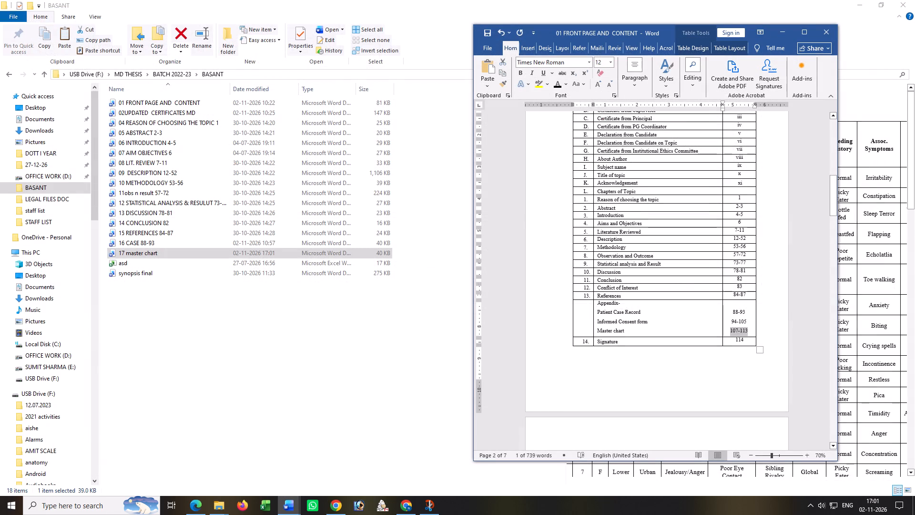
In the table of contents, set the page range for Master chart to 106-111 and the page for Signature to 112.
text(106-11)
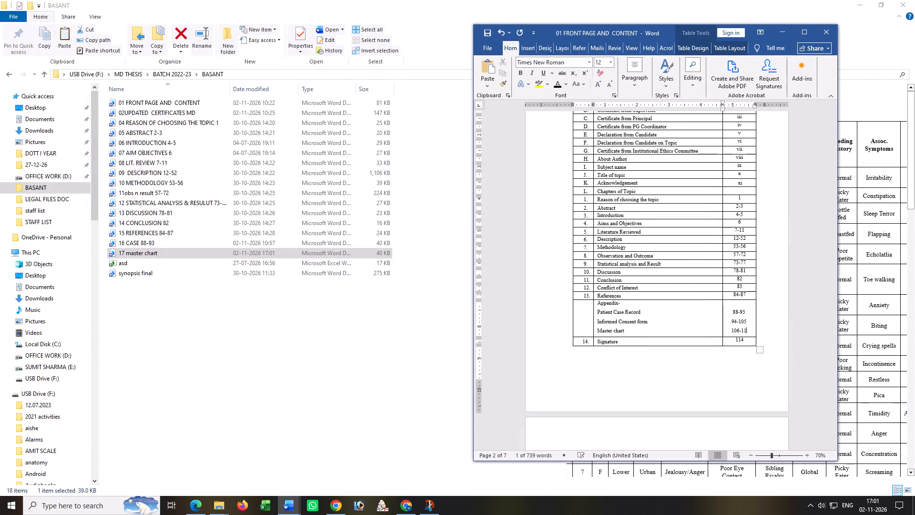
key(1)
key(Right)
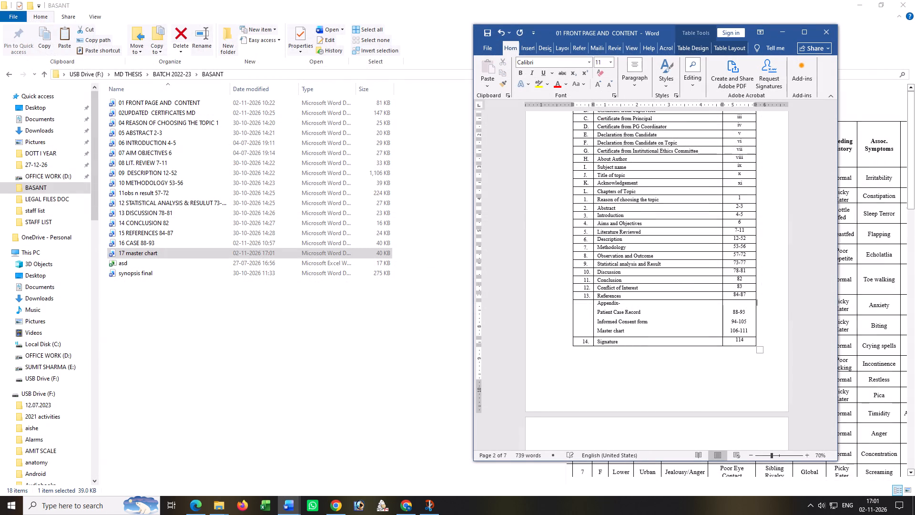
key(Down)
key(BackSpace)
key(2)
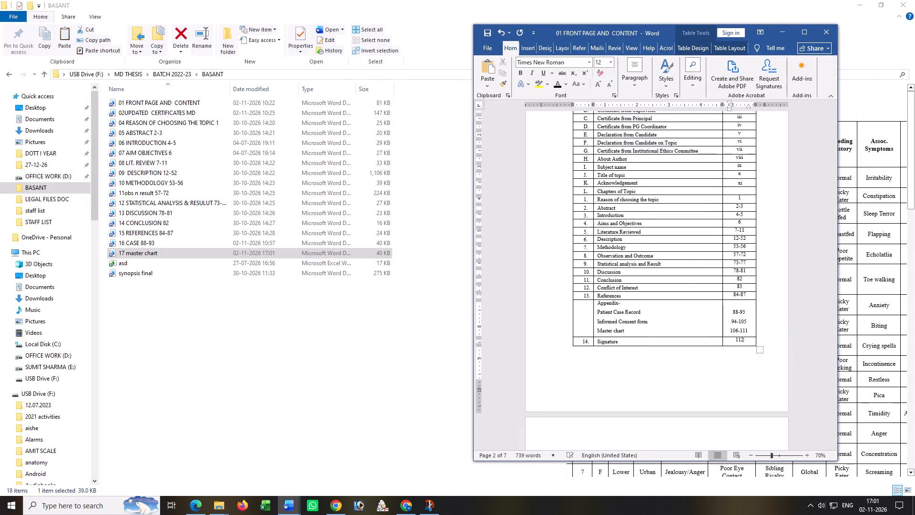
Look over the updated table of contents and save the 01 FRONT PAGE AND CONTENT document.
click(683, 265)
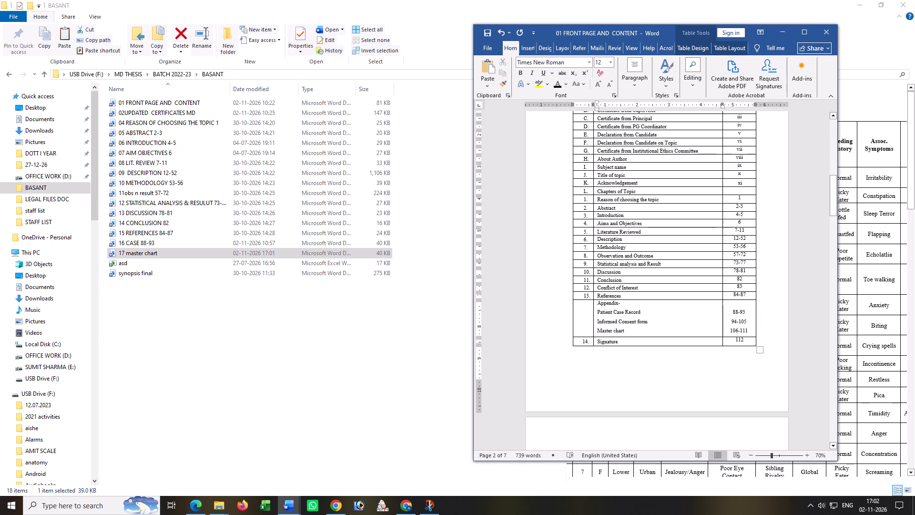
scroll(646, 307, up, 2)
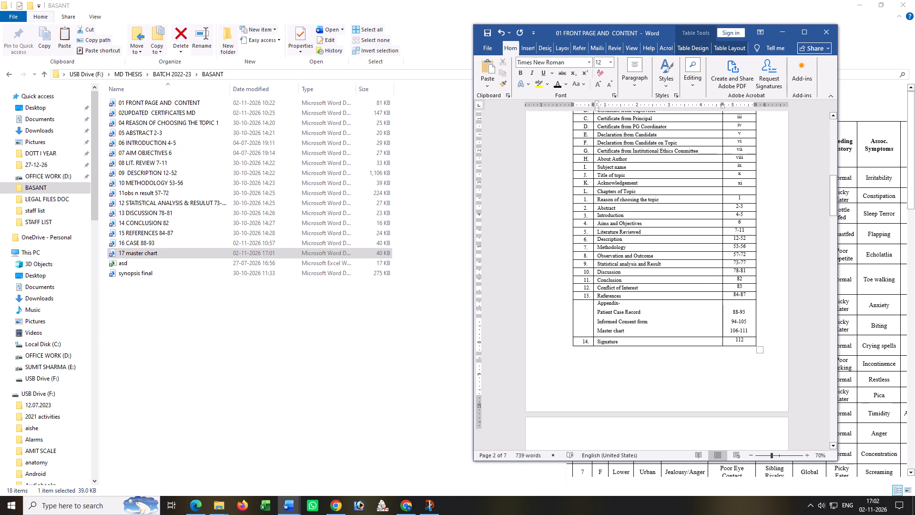
scroll(647, 307, up, 6)
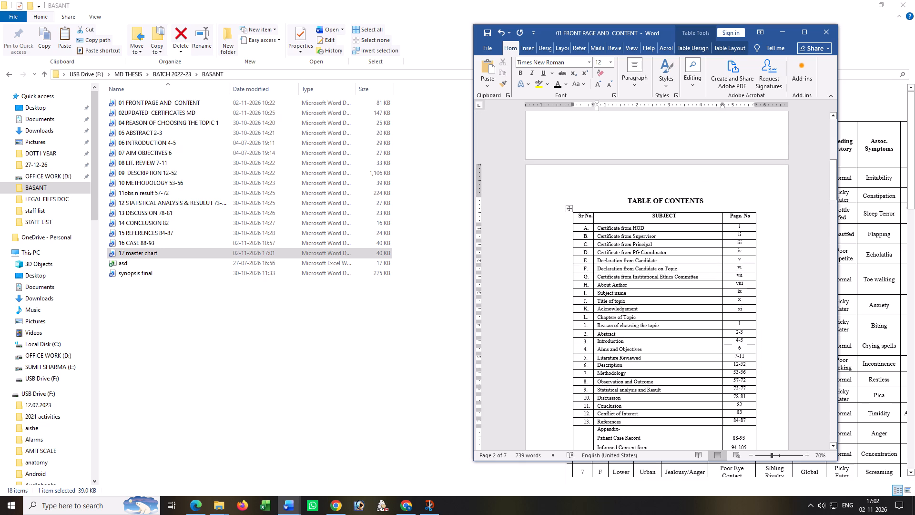
key(ctrl+s)
Open the 11obs n result 57-72 document and place its window beside the 01 FRONT PAGE AND CONTENT document.
scroll(659, 300, down, 7)
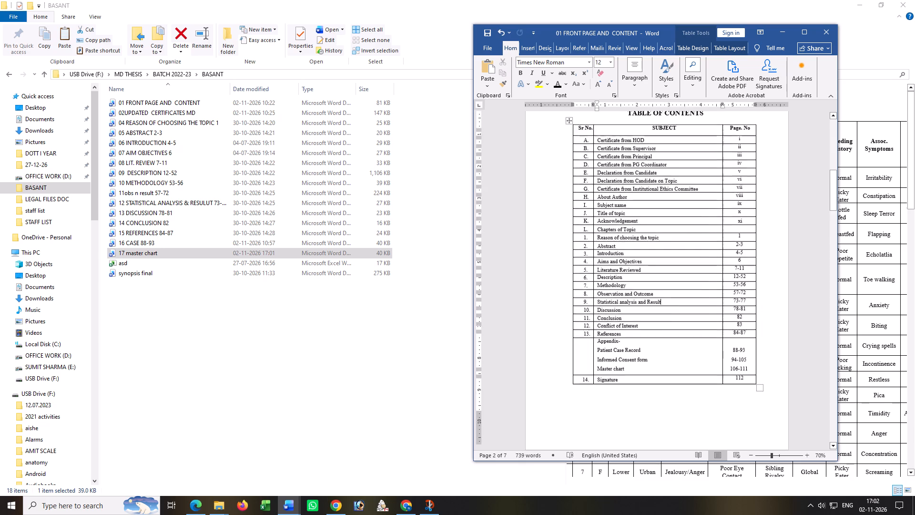
scroll(663, 304, down, 18)
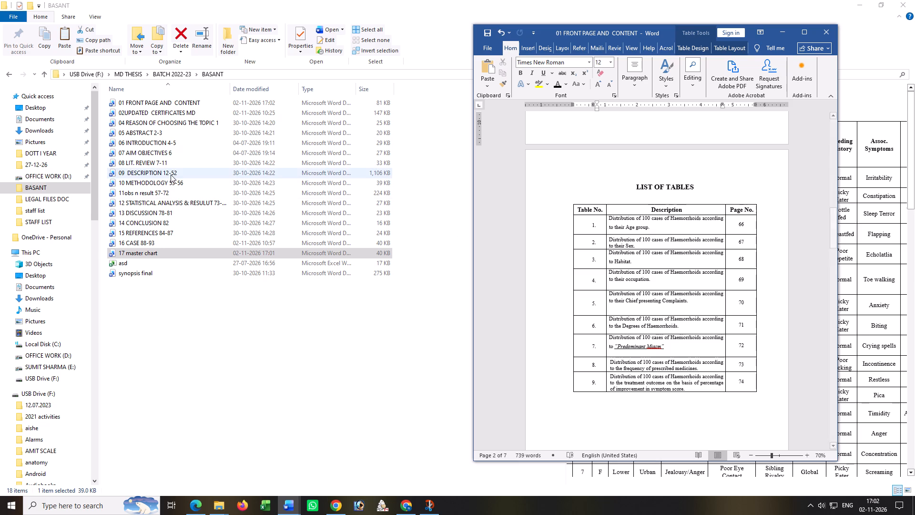
click(136, 195)
double_click(136, 195)
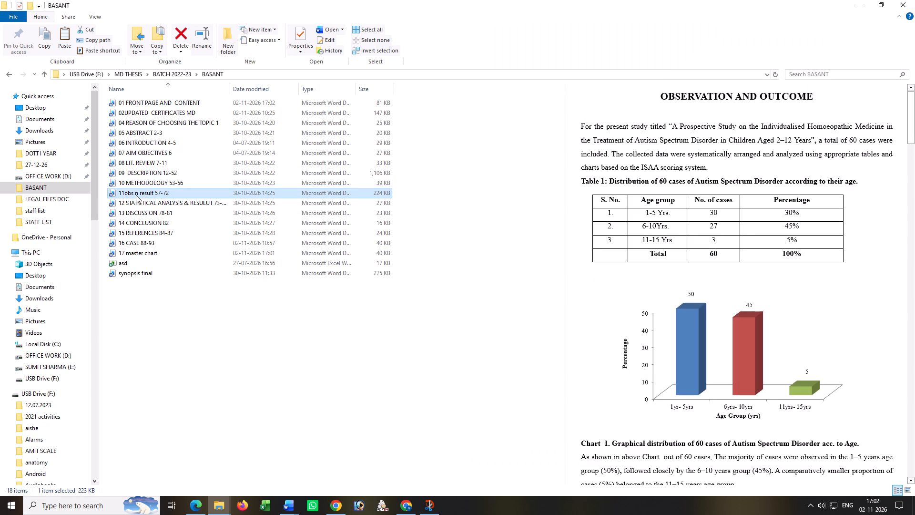
double_click(146, 194)
drag(693, 47, 304, 40)
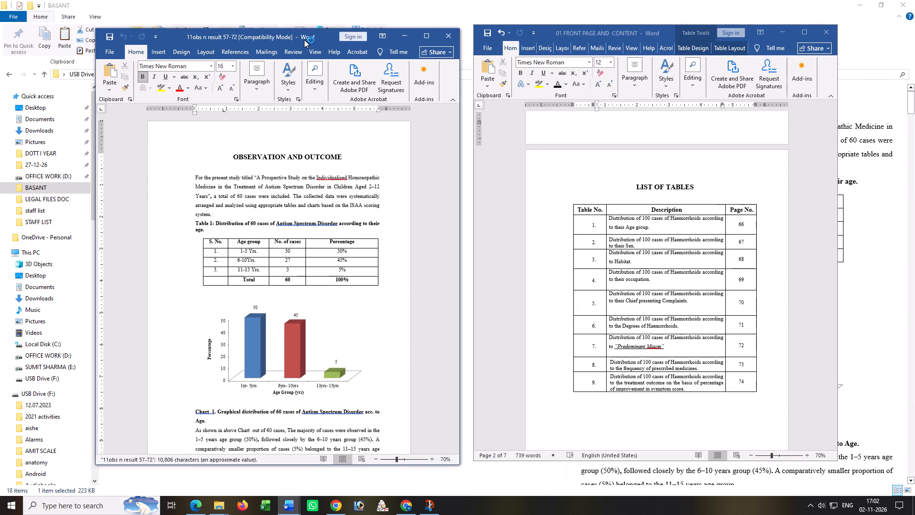
drag(304, 40, 255, 44)
Replace the table 1 description in the List of Tables with the chapter's Table 1 caption, without its number, pasted as text only.
scroll(534, 268, down, 2)
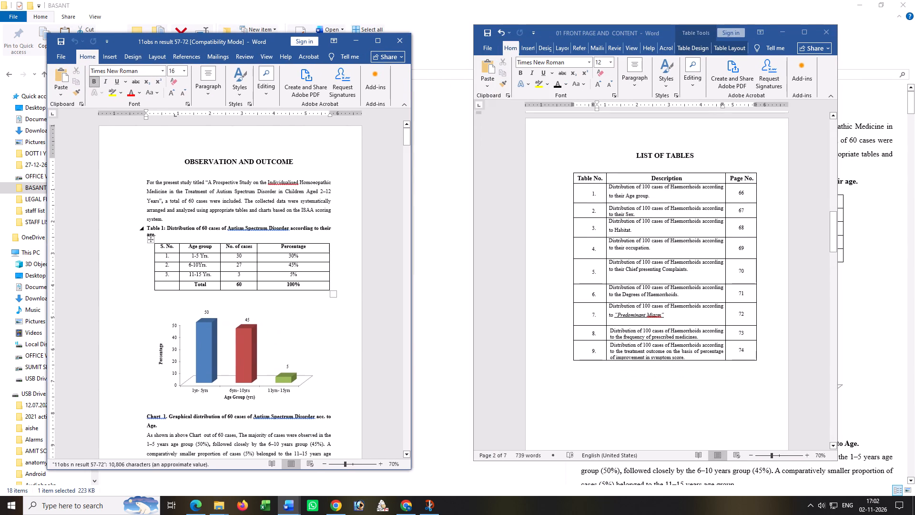
drag(166, 228, 173, 237)
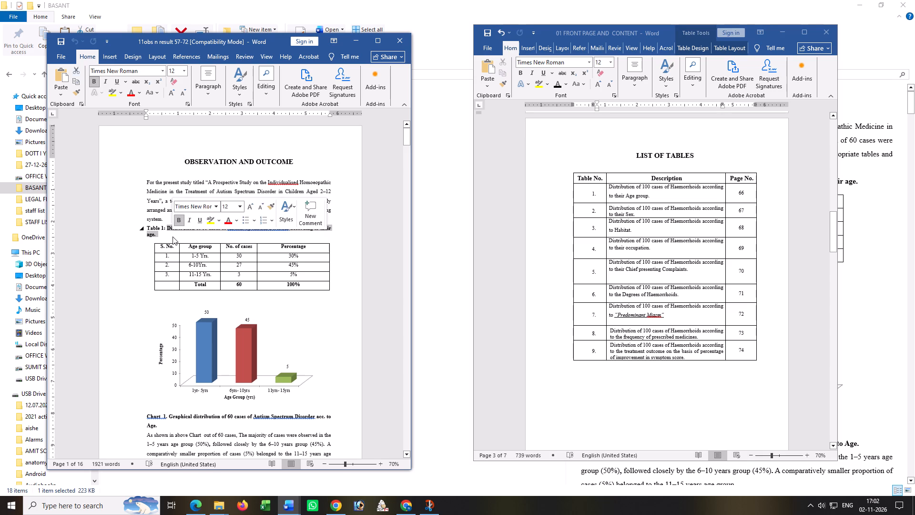
key(ctrl+c)
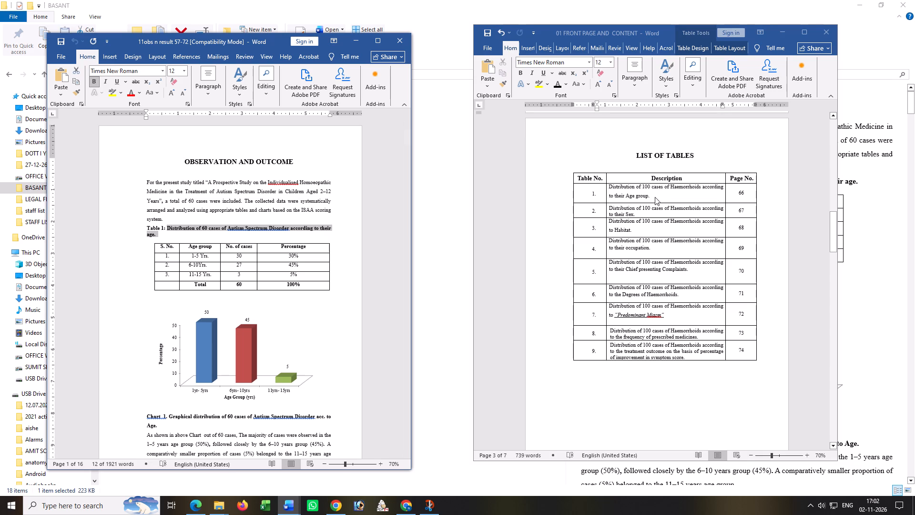
click(653, 195)
drag(652, 197, 608, 190)
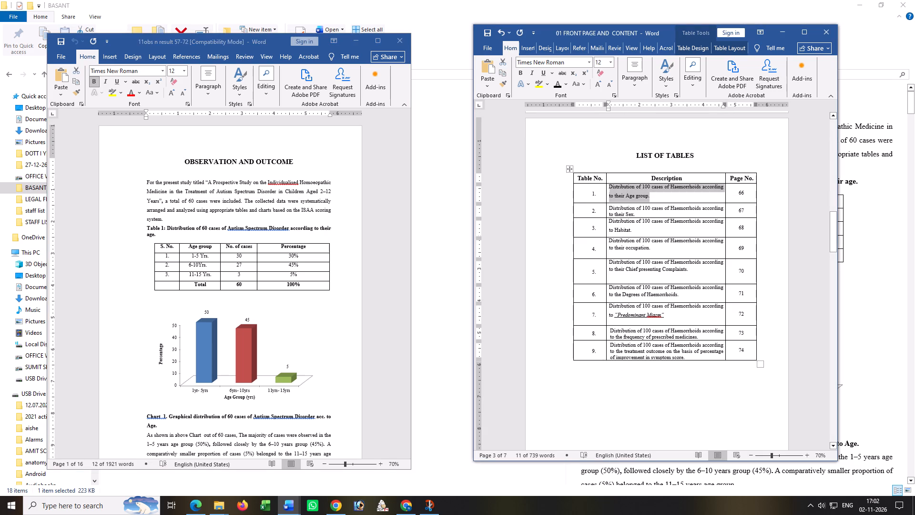
key(ctrl+v)
click(681, 201)
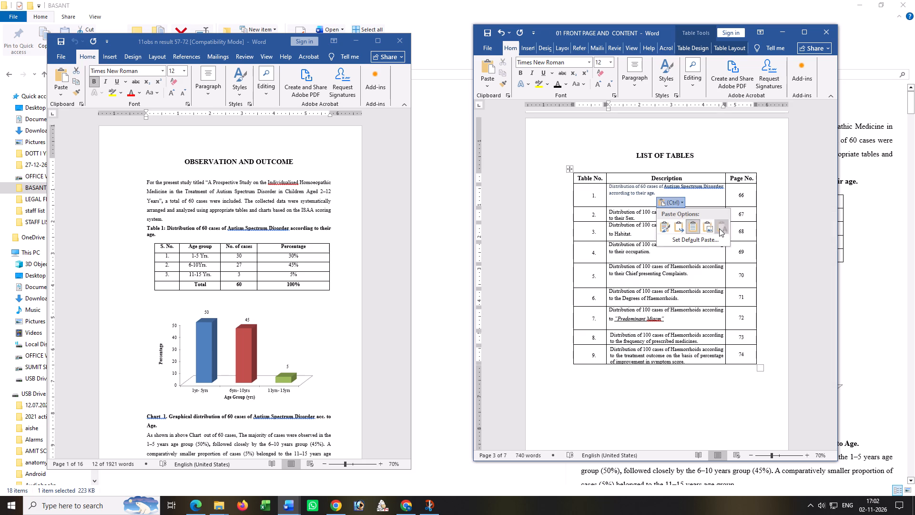
click(719, 228)
Replace the chart 1 description in the List of Chart with the chapter's Chart 1 caption, without its number, pasted as text only.
scroll(265, 297, down, 9)
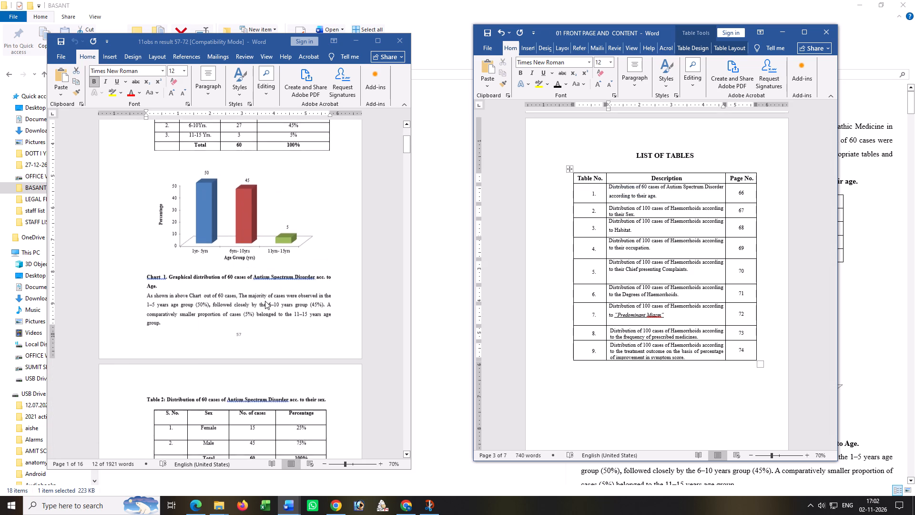
scroll(728, 334, down, 10)
scroll(325, 324, down, 4)
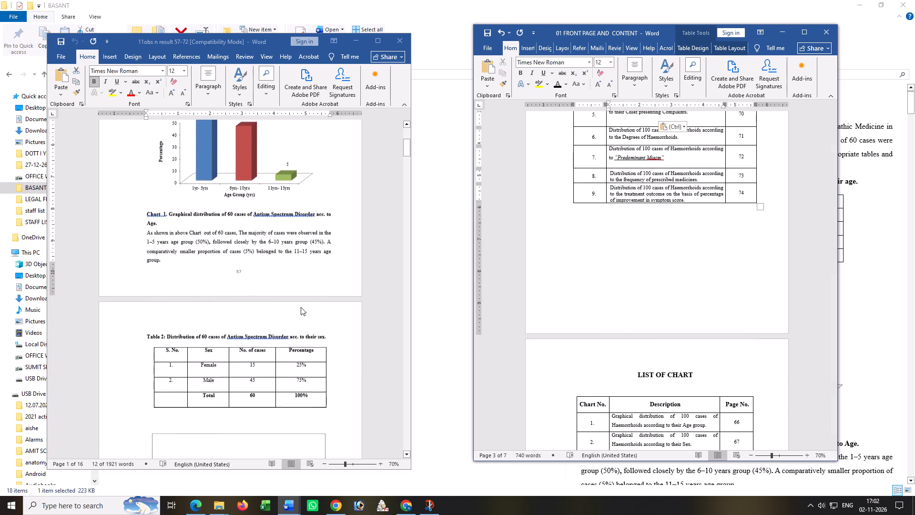
scroll(301, 307, down, 1)
scroll(710, 355, down, 4)
click(174, 196)
drag(169, 196, 172, 198)
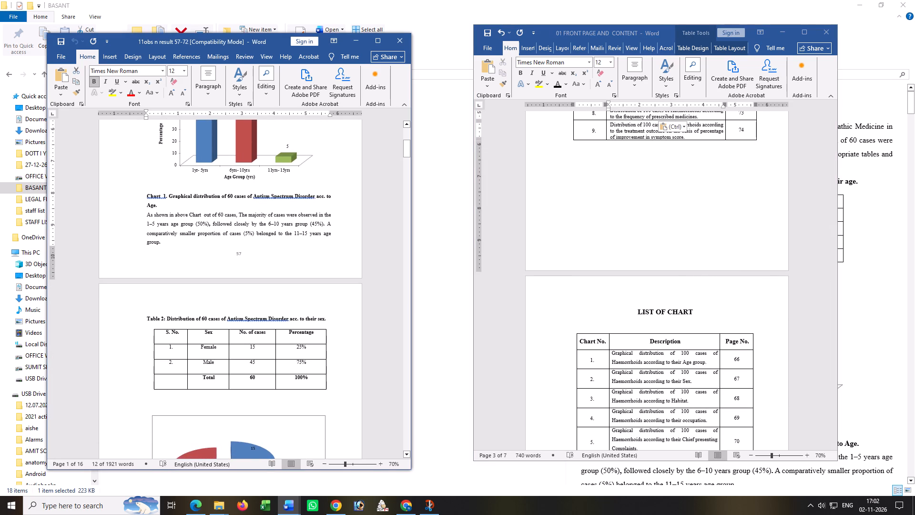
drag(172, 198, 175, 202)
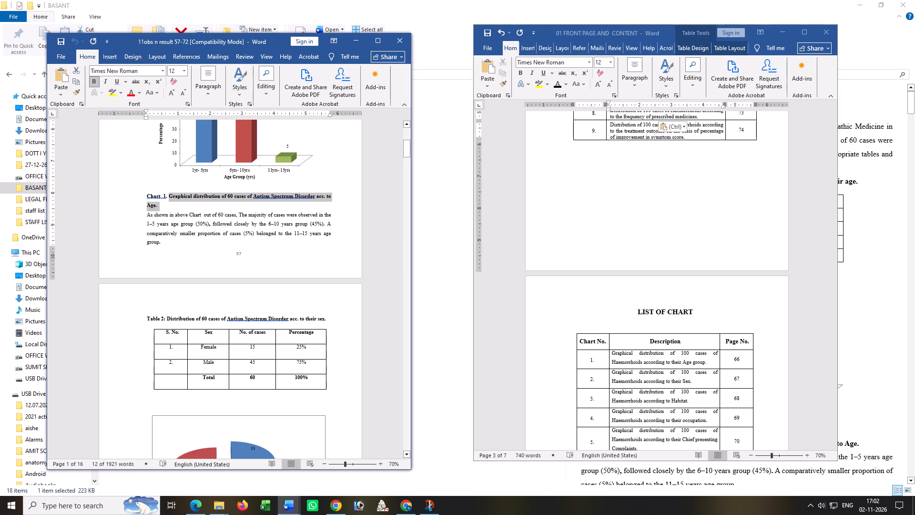
key(ctrl+c)
click(682, 360)
drag(709, 363, 610, 359)
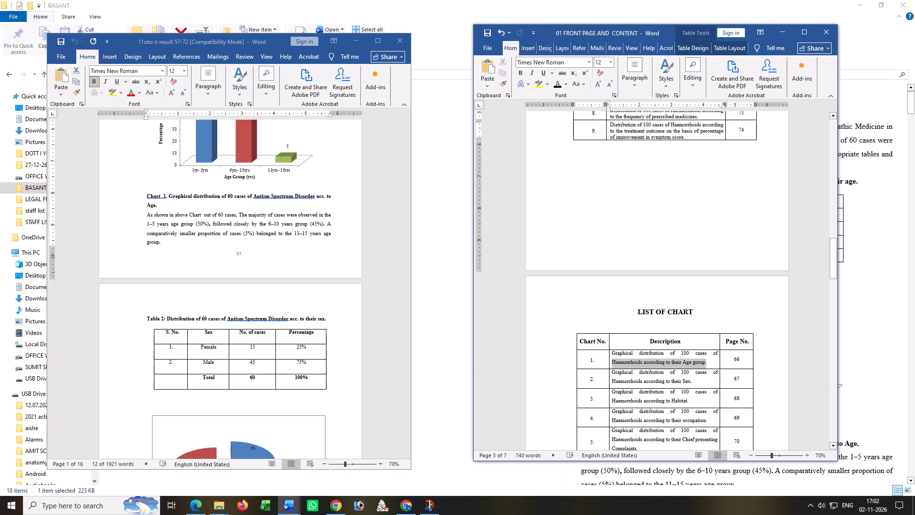
drag(610, 359, 608, 356)
click(612, 356)
drag(612, 353, 684, 360)
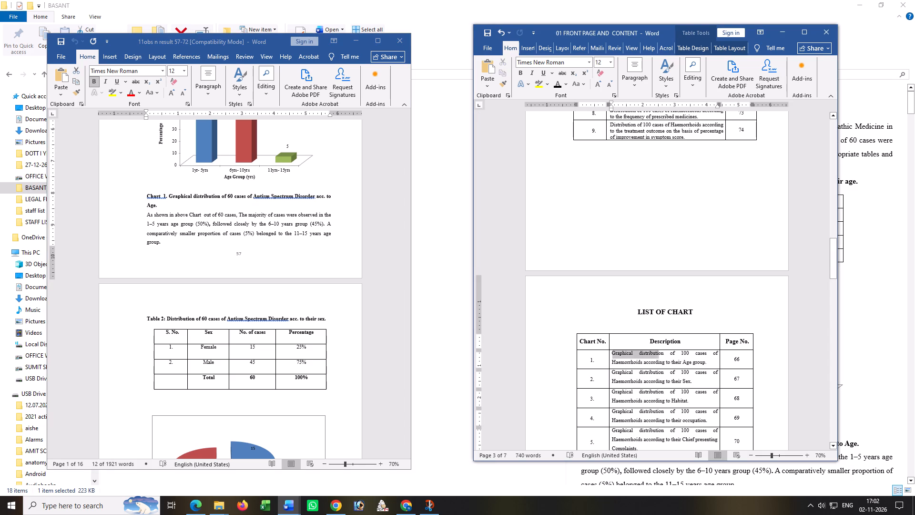
drag(684, 360, 711, 364)
key(ctrl+v)
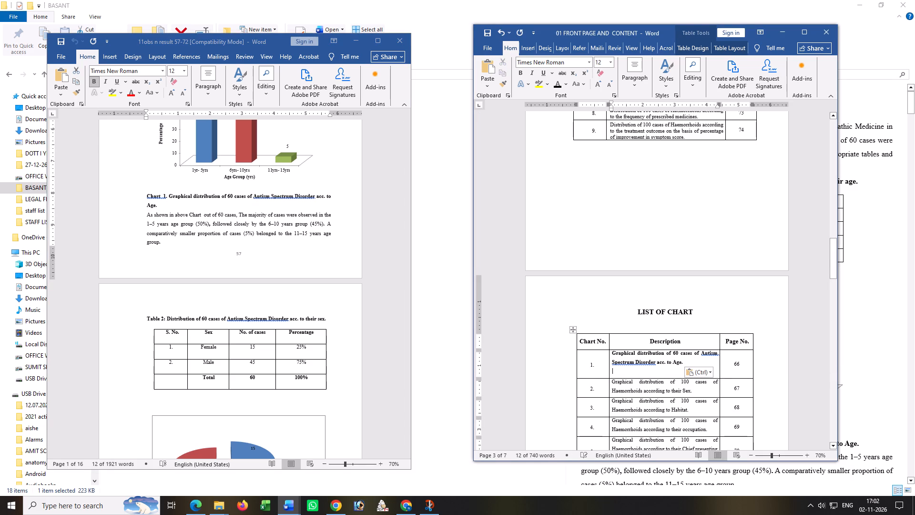
click(706, 375)
click(755, 397)
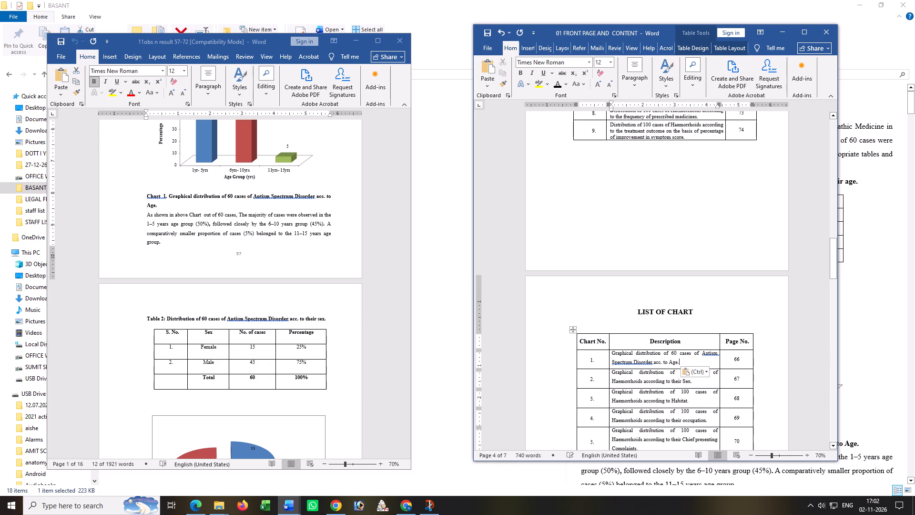
Set the page number to 57 for chart 1 in the List of Chart and for table 1 in the List of Tables.
drag(740, 361, 739, 360)
drag(739, 360, 732, 360)
text(57)
scroll(720, 193, up, 5)
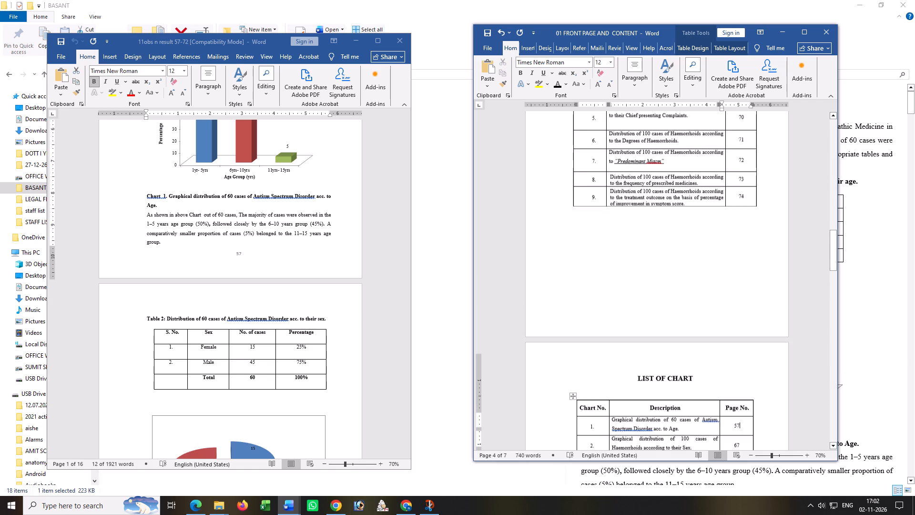
scroll(725, 189, up, 4)
scroll(751, 147, up, 3)
drag(746, 165, 735, 164)
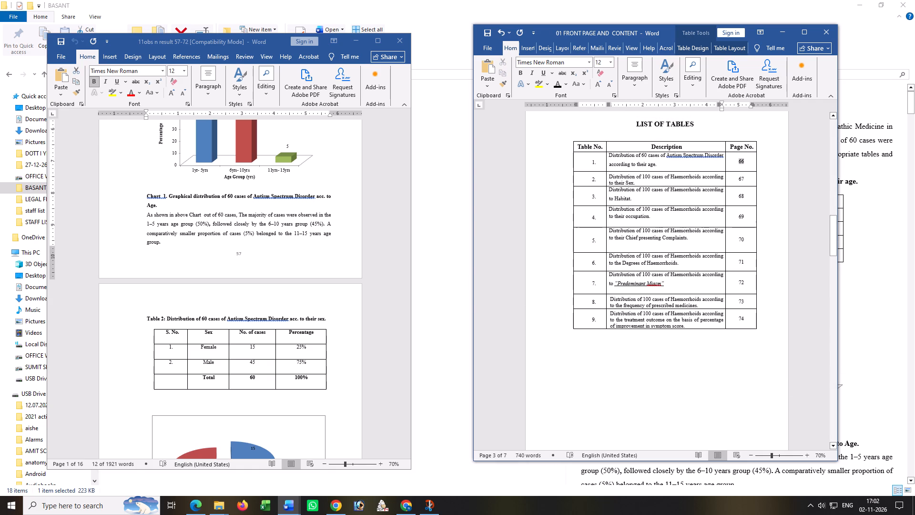
drag(735, 164, 735, 163)
key(5)
key(7)
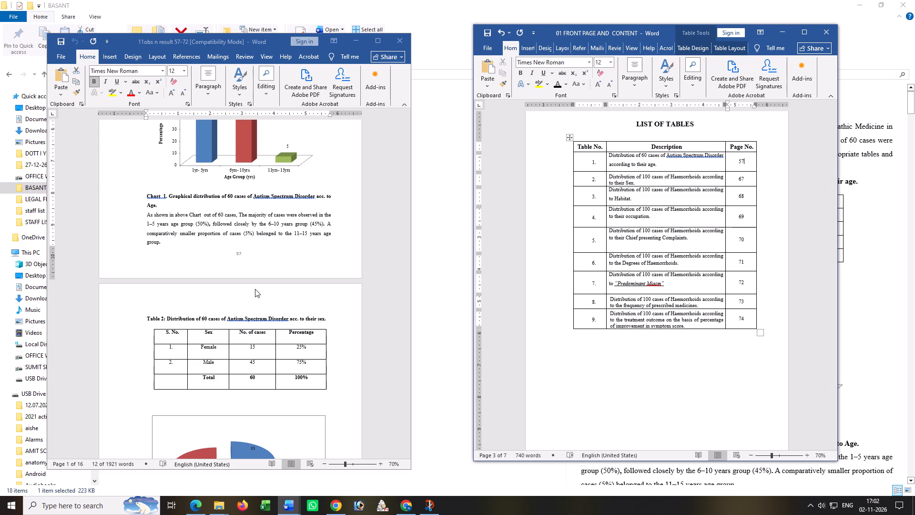
Replace the table 2 description with "Distribution of 60 cases of Autism Spectrum Disorder acc. to their sex." from the chapter, as text only.
scroll(214, 311, down, 10)
click(296, 165)
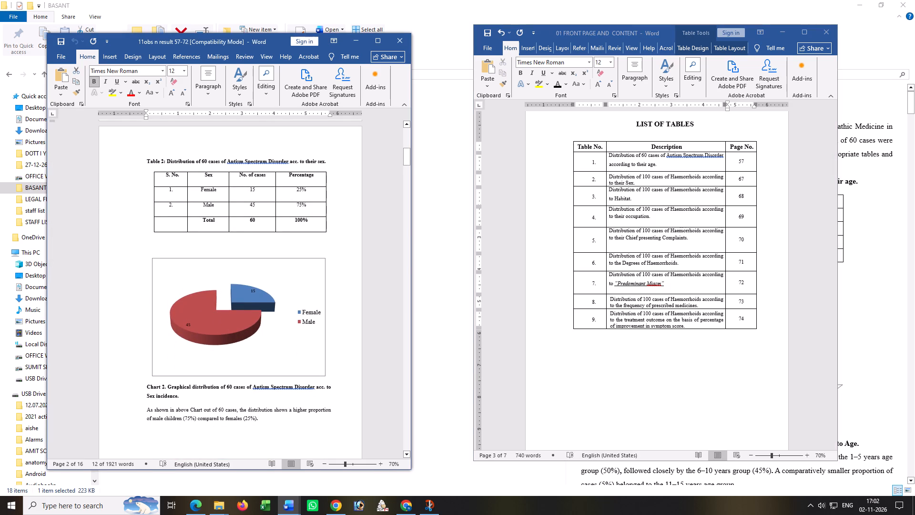
drag(326, 160, 168, 162)
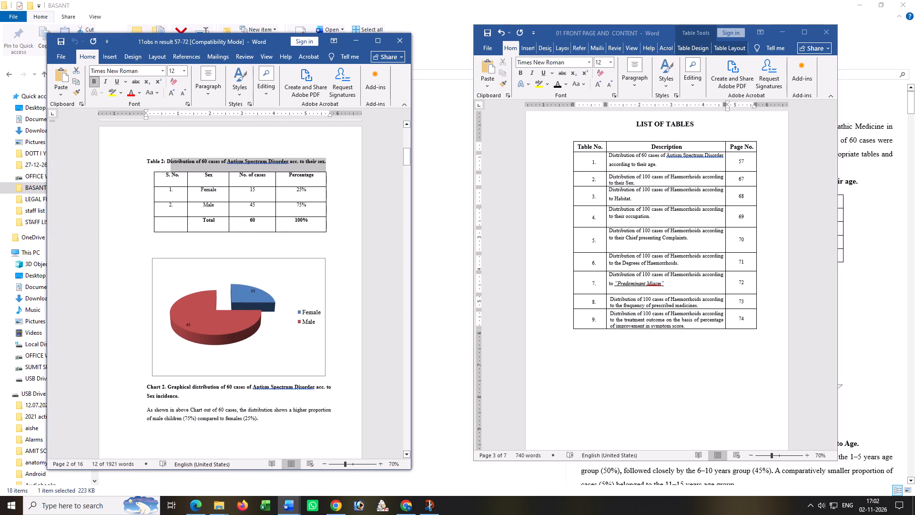
drag(168, 162, 167, 162)
key(ctrl+c)
click(652, 176)
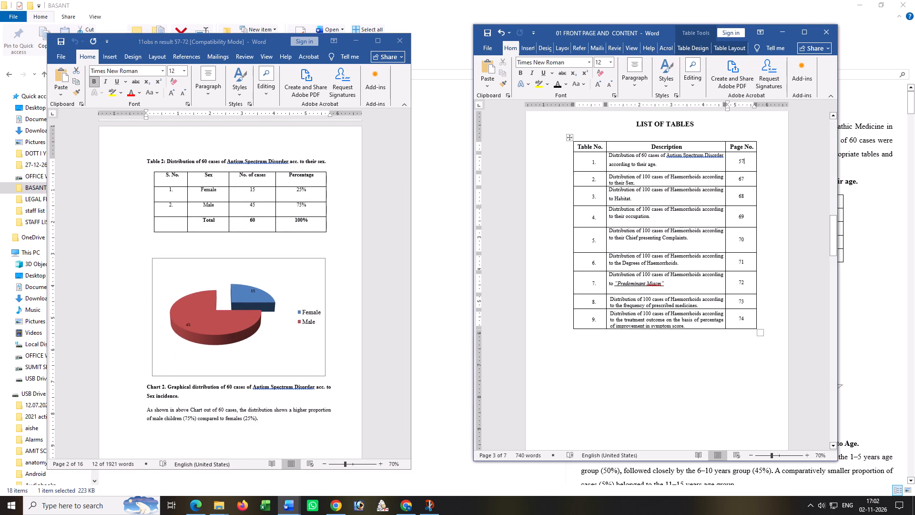
drag(609, 177, 634, 183)
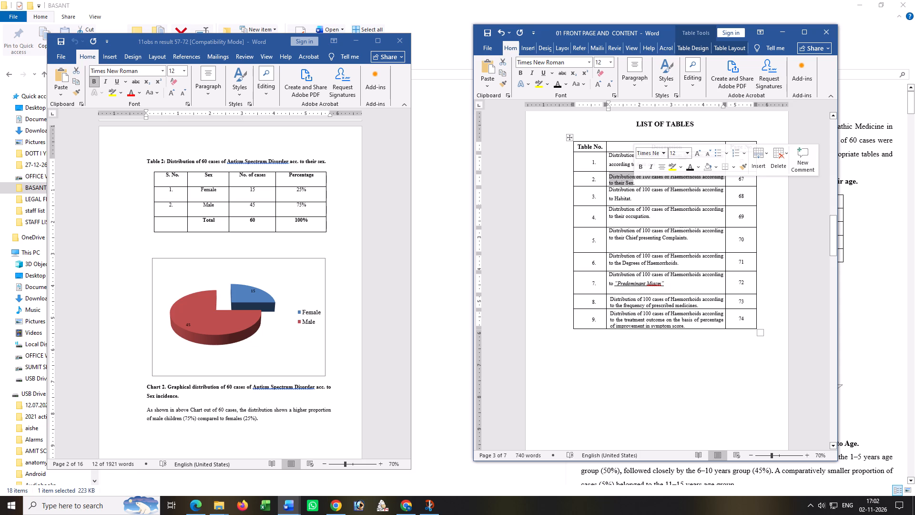
click(673, 182)
drag(634, 183, 609, 176)
key(ctrl+v)
click(681, 193)
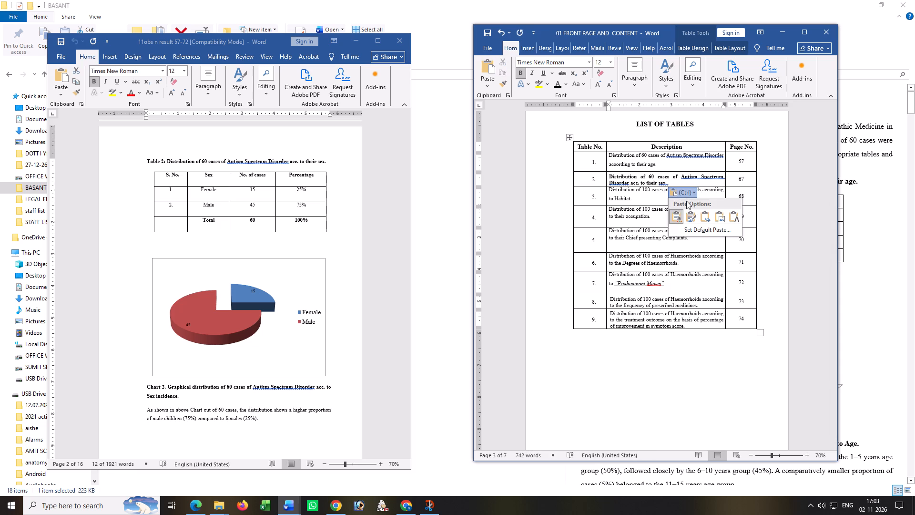
click(735, 216)
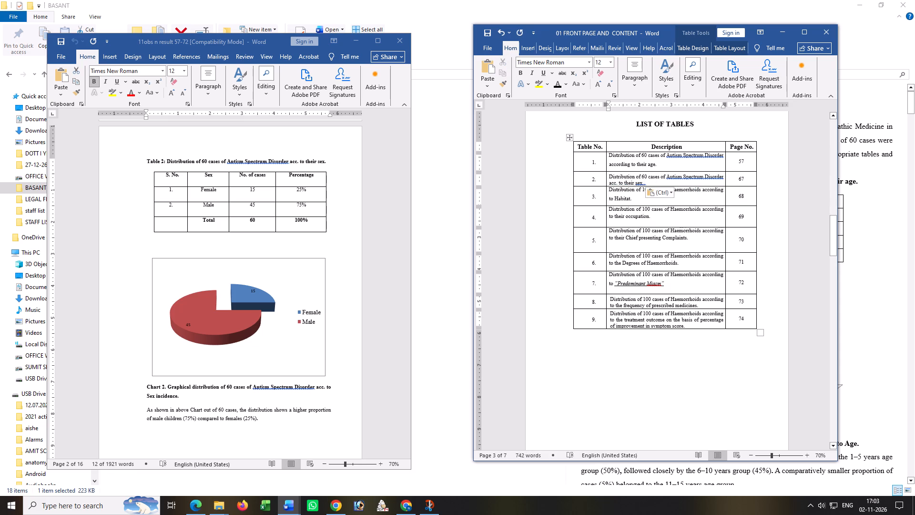
key(Delete)
Set the page numbers of tables 2 to 5 in the List of Tables to 58, 59, 60 and 61.
drag(745, 175, 739, 175)
drag(739, 175, 738, 175)
key(5)
key(8)
drag(746, 196, 739, 196)
drag(739, 196, 734, 196)
text(59)
drag(744, 218, 739, 218)
key(6)
key(0)
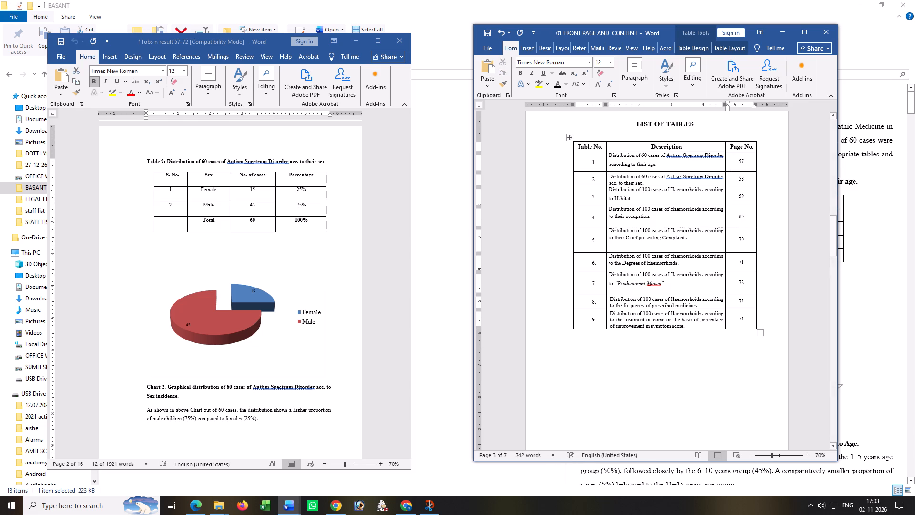
drag(744, 241, 737, 241)
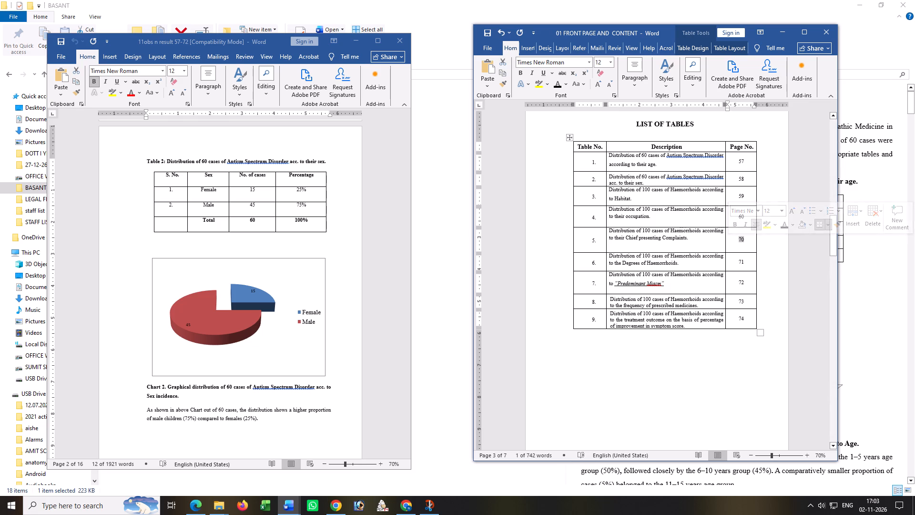
key(6)
key(1)
Set the page numbers of tables 6 to 9 in the List of Tables to 62, 63, 64 and 65, keeping them centred.
drag(745, 259, 733, 260)
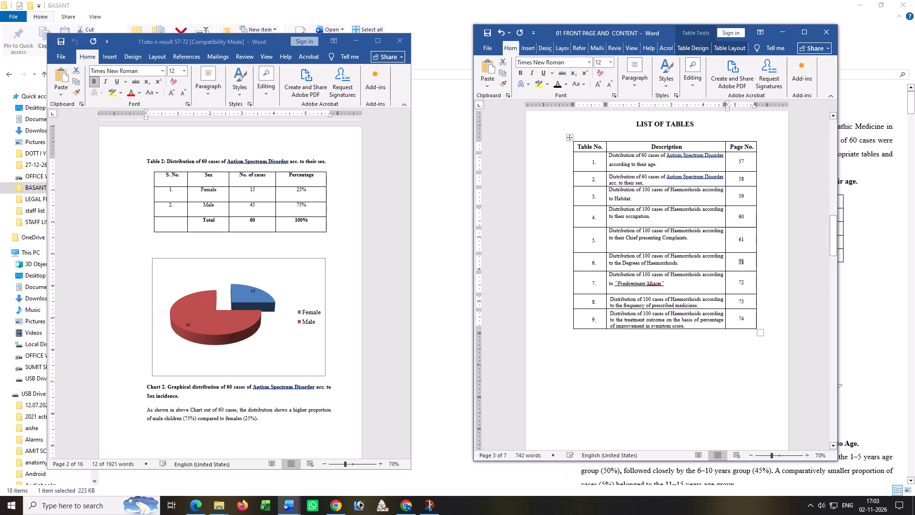
key(7)
key(BackSpace)
key(BackSpace)
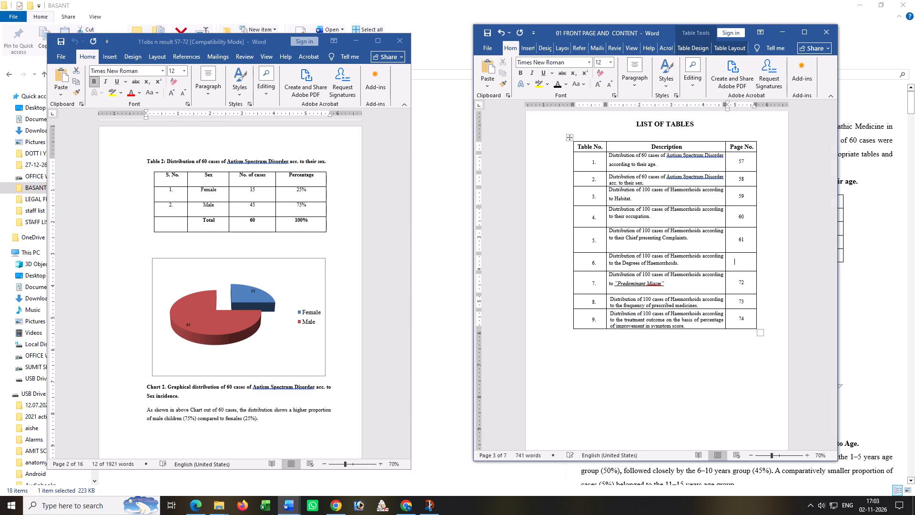
key(6)
key(2)
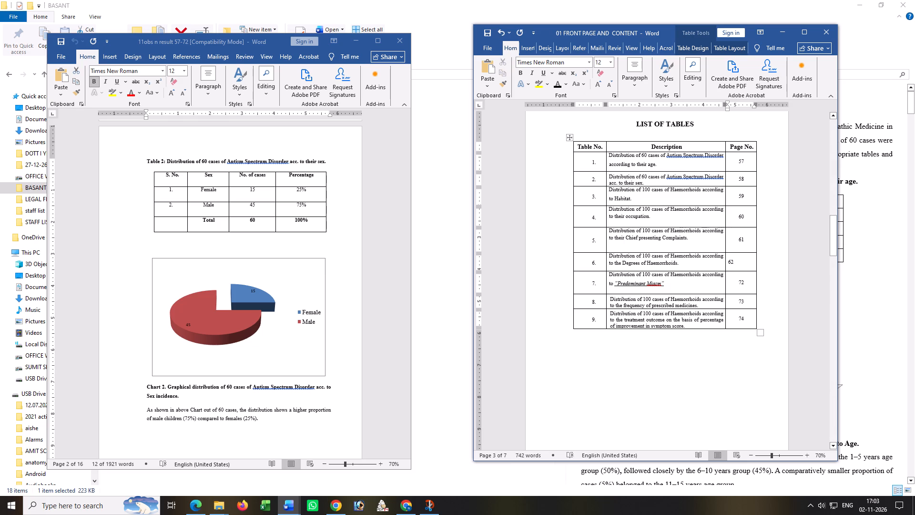
key(ctrl+e)
drag(746, 283, 734, 283)
key(6)
key(3)
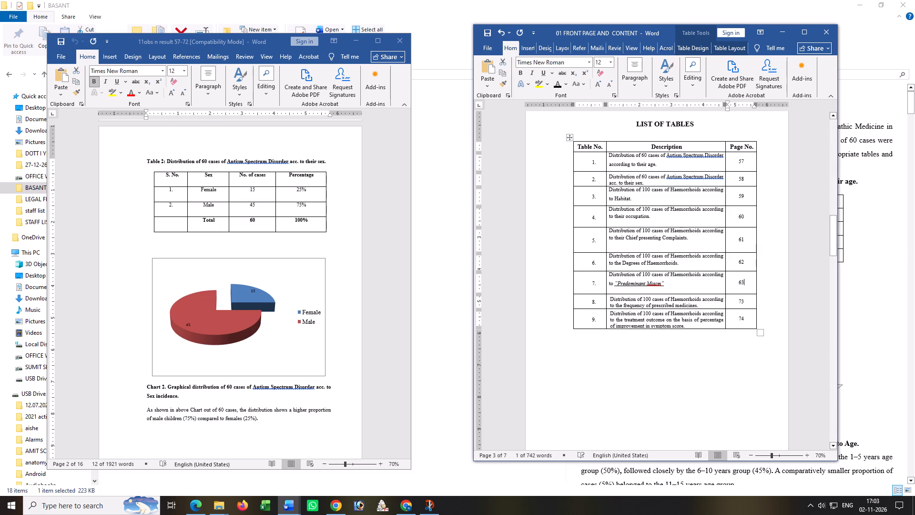
drag(745, 303, 739, 303)
text(64)
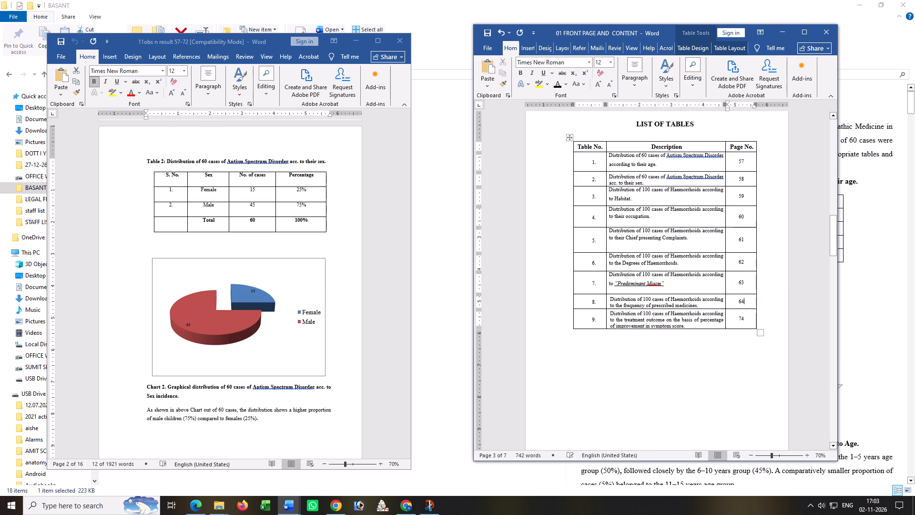
drag(747, 318, 735, 318)
key(6)
key(5)
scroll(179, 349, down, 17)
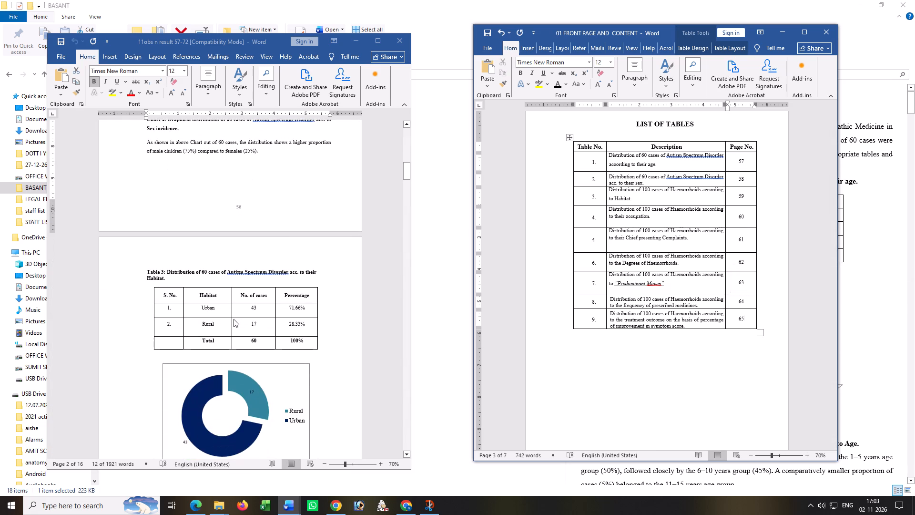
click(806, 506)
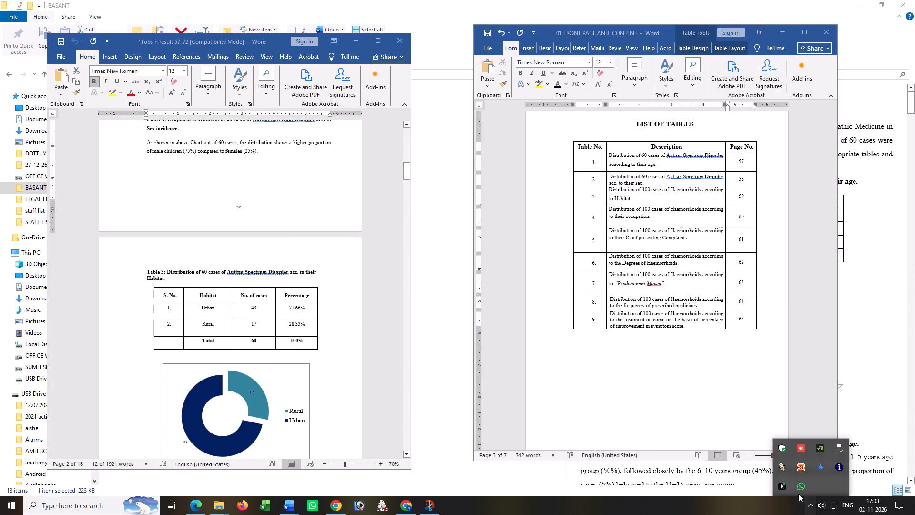
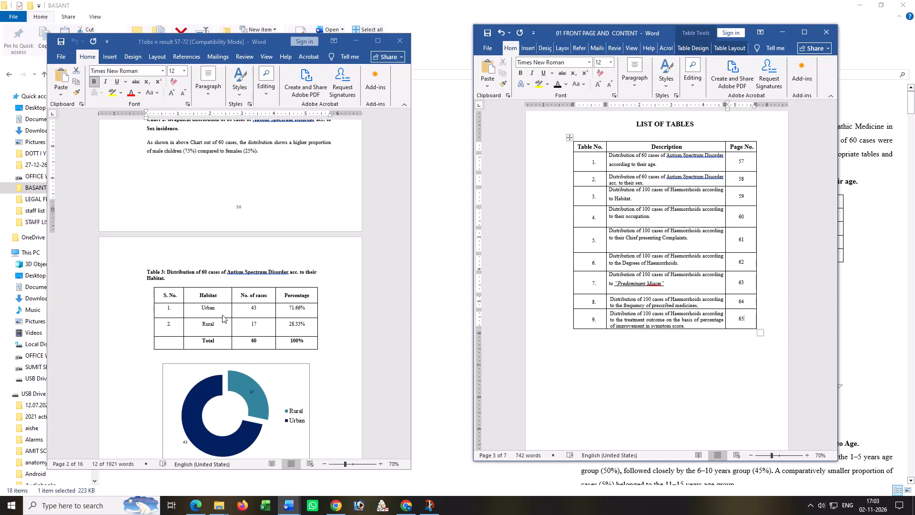
Replace the chart 3 description with "Graphical distribution of 60 cases of Autism Spectrum Disorder acc. to Habitat." from the chapter, as text only.
scroll(222, 315, down, 14)
click(175, 266)
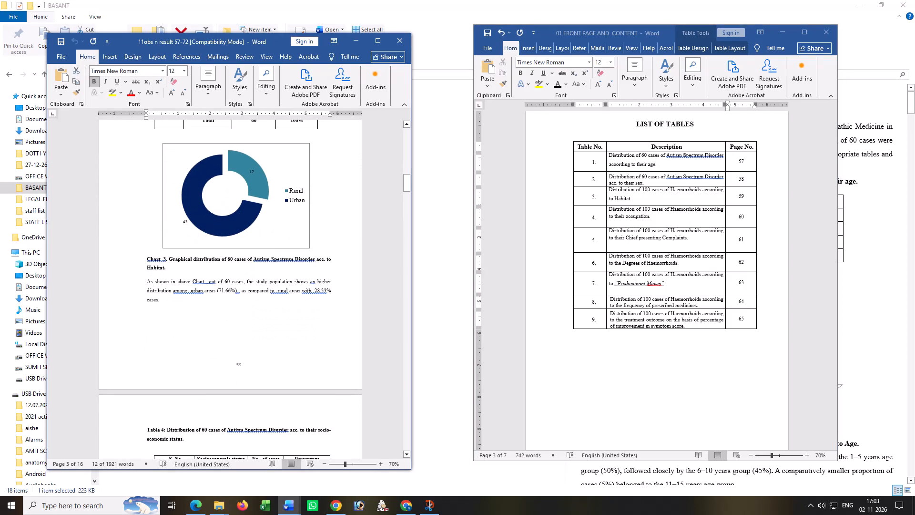
drag(168, 259, 177, 269)
key(ctrl+c)
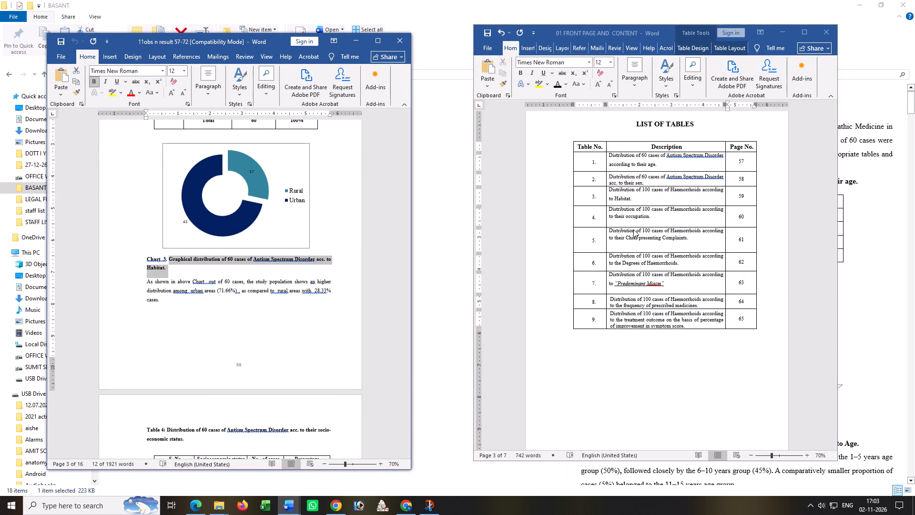
scroll(664, 330, down, 14)
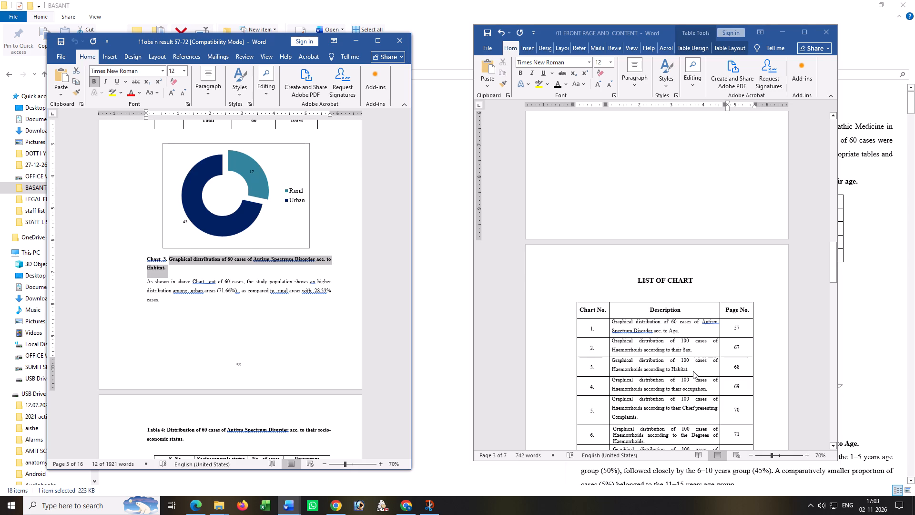
click(693, 371)
drag(690, 369, 610, 363)
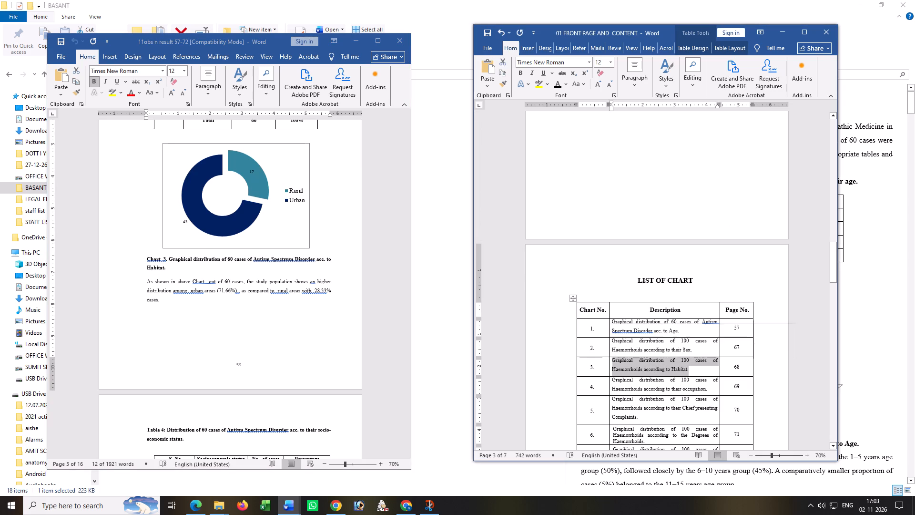
key(ctrl+v)
click(715, 377)
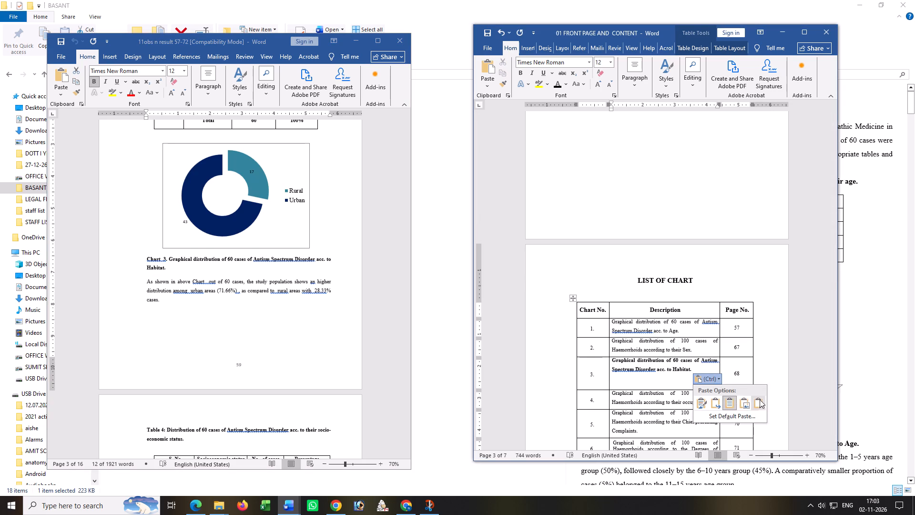
click(762, 400)
Replace the table 3 description with "Distribution of 60 cases of Autism Spectrum Disorder acc. to their Habitat." from the chapter, as text only.
scroll(298, 307, up, 10)
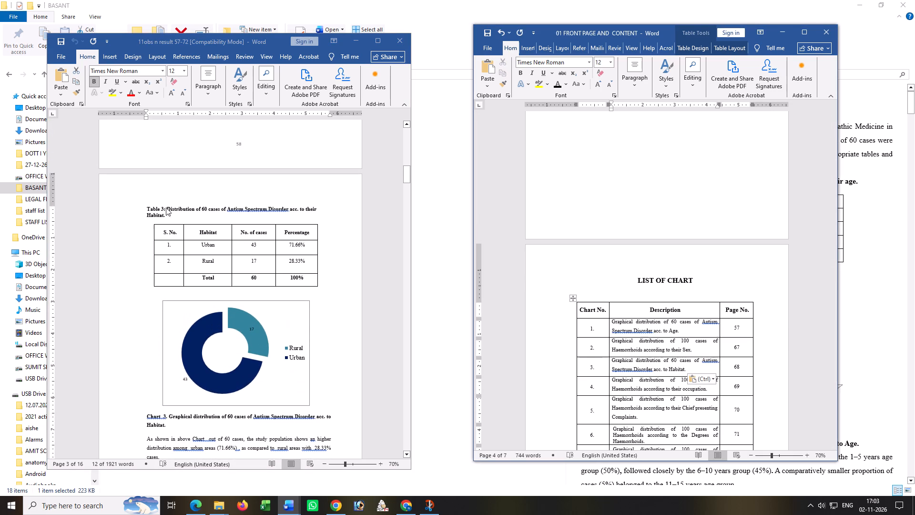
click(166, 207)
drag(167, 208, 172, 217)
key(ctrl+c)
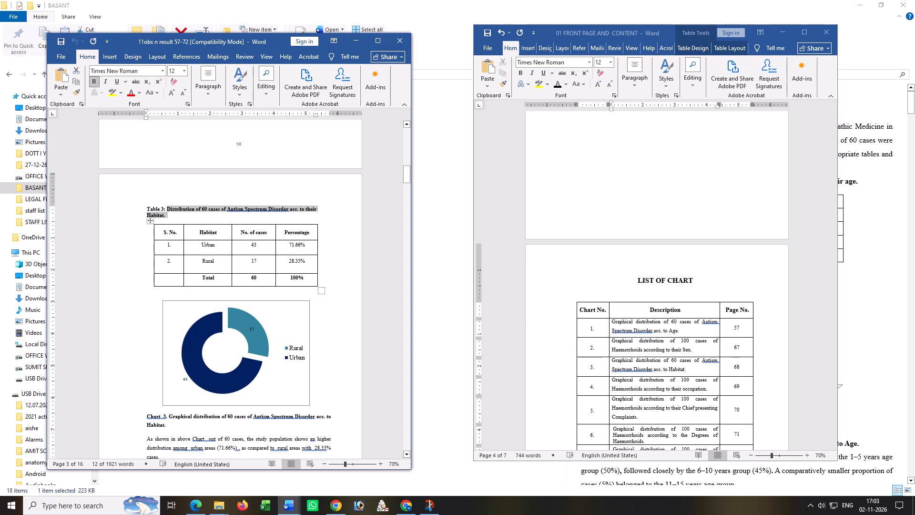
scroll(662, 232, up, 12)
scroll(630, 176, up, 1)
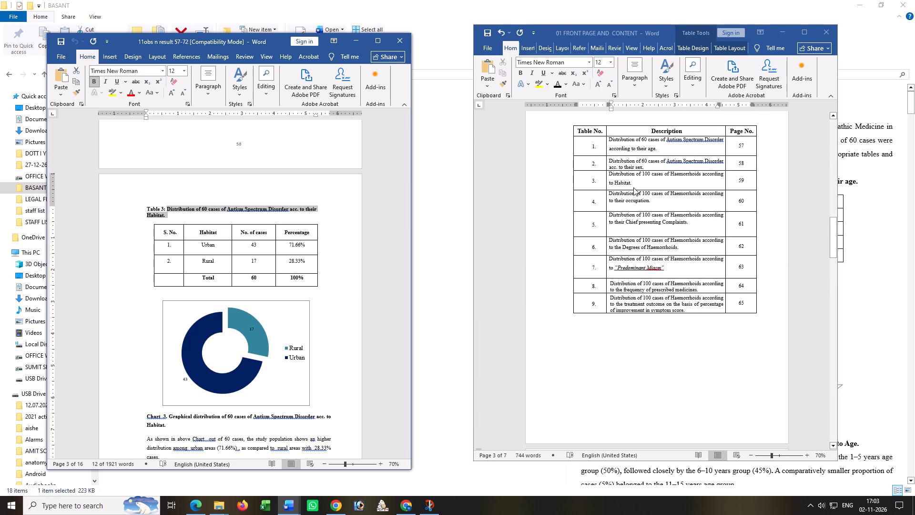
click(633, 185)
drag(634, 183, 609, 180)
key(ctrl+v)
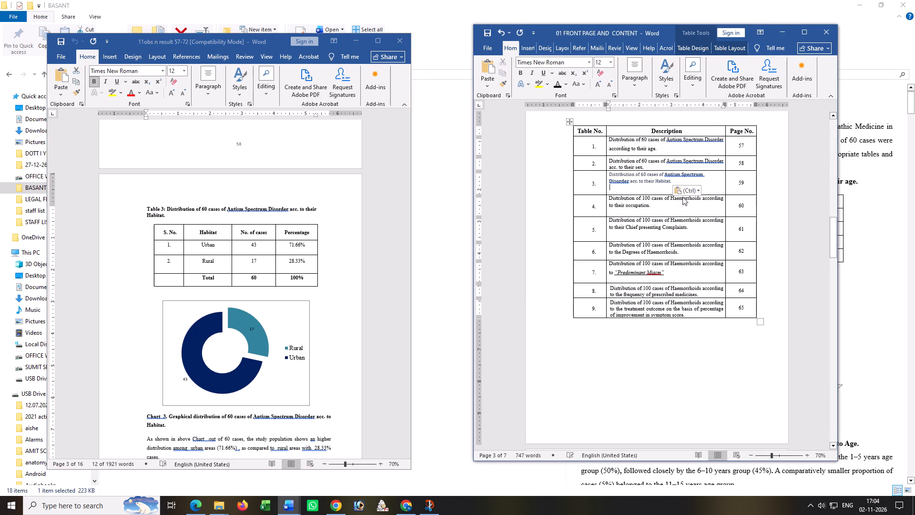
click(692, 194)
click(741, 215)
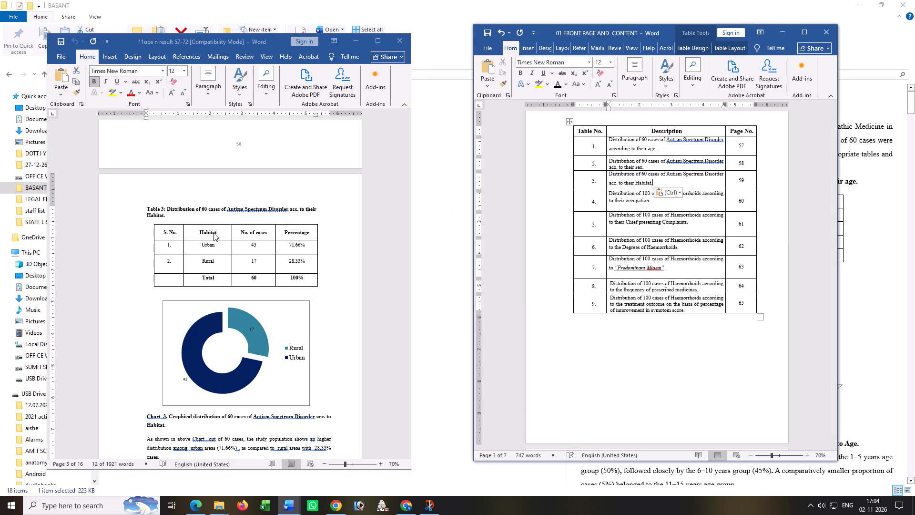
Replace the chart 2 description with "Graphical distribution of 60 cases of Autism Spectrum Disorder acc. to Sex incidence" from the chapter, as text only.
scroll(209, 249, up, 10)
click(173, 212)
drag(167, 213, 174, 219)
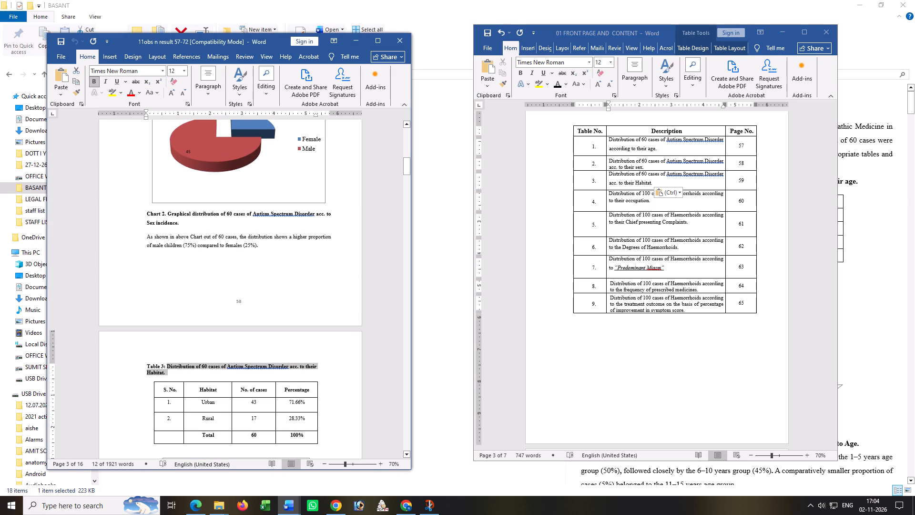
drag(174, 219, 177, 224)
key(ctrl+c)
scroll(608, 356, down, 6)
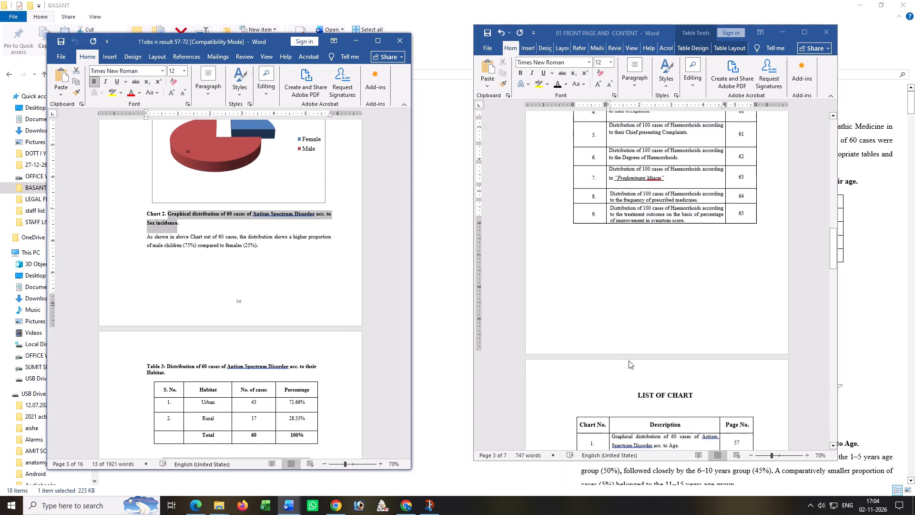
scroll(629, 360, down, 9)
click(702, 319)
drag(693, 318, 614, 312)
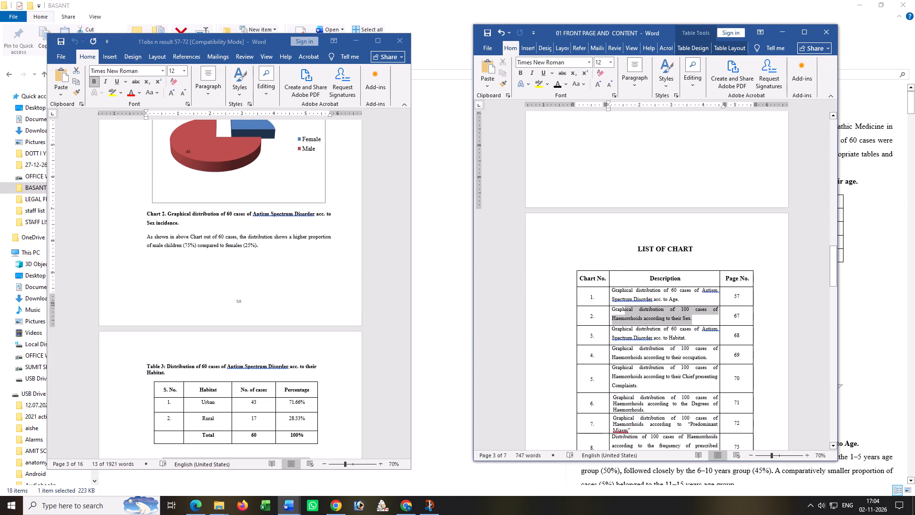
drag(614, 312, 610, 312)
key(ctrl+v)
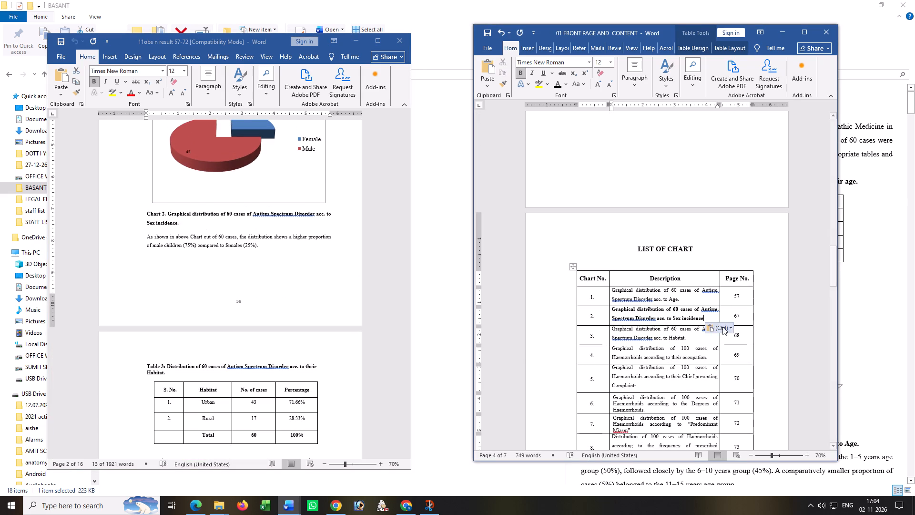
click(722, 327)
click(770, 350)
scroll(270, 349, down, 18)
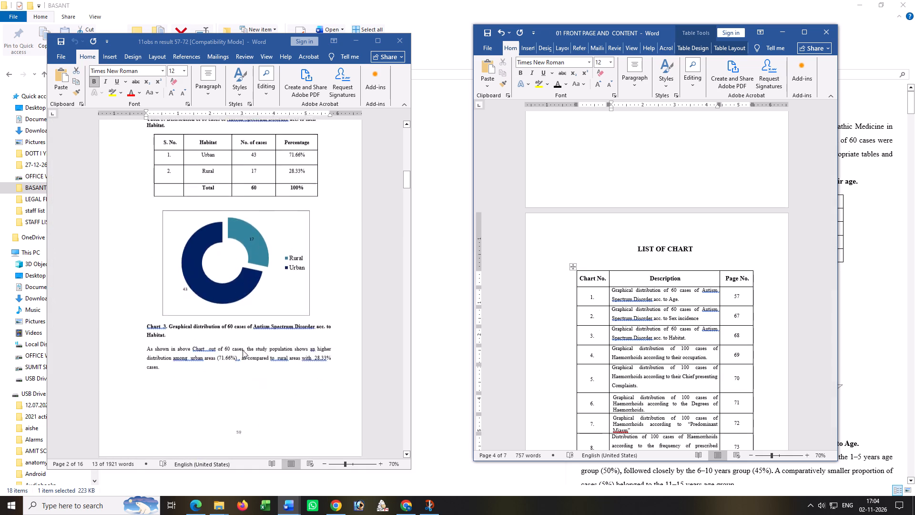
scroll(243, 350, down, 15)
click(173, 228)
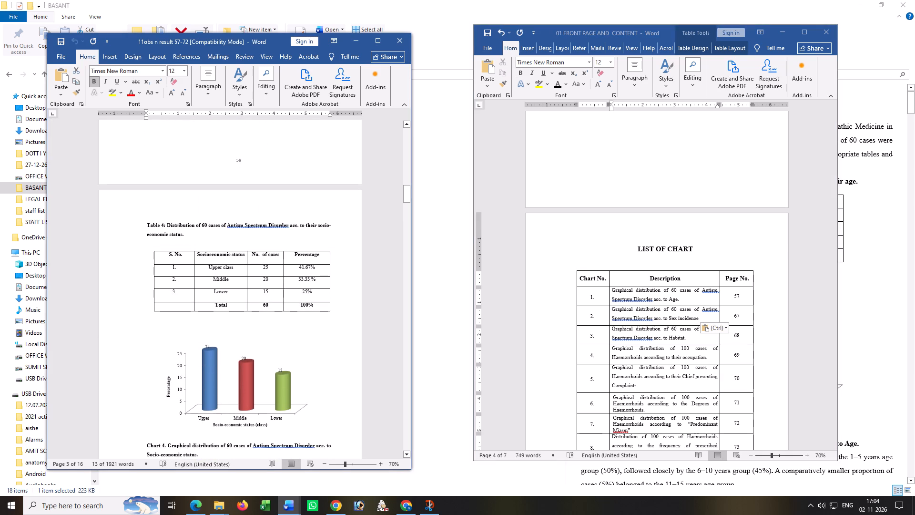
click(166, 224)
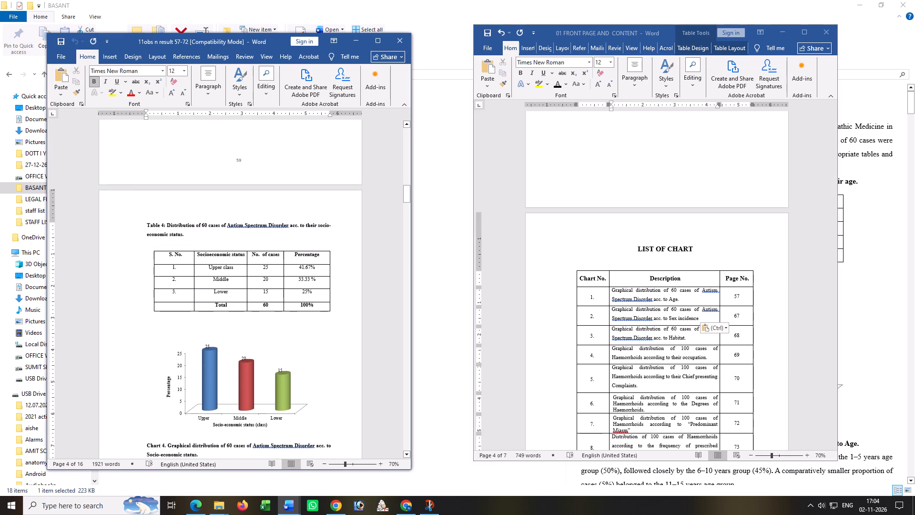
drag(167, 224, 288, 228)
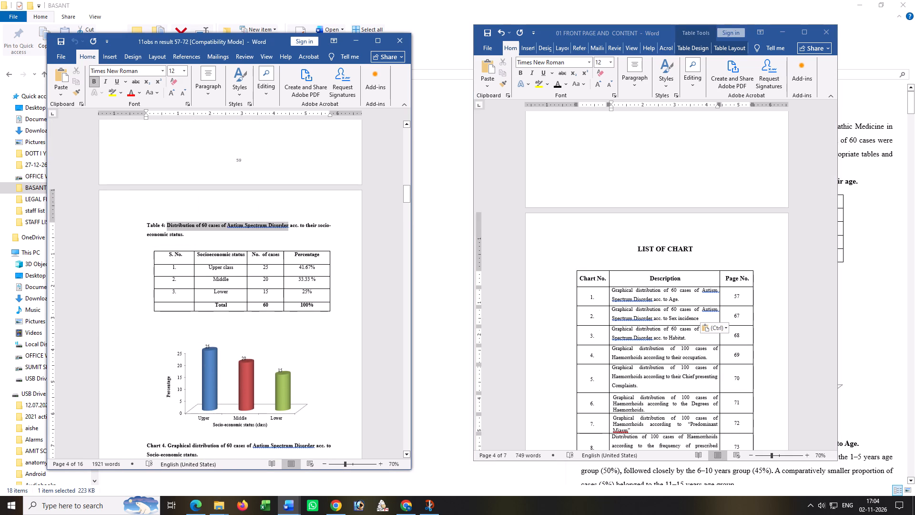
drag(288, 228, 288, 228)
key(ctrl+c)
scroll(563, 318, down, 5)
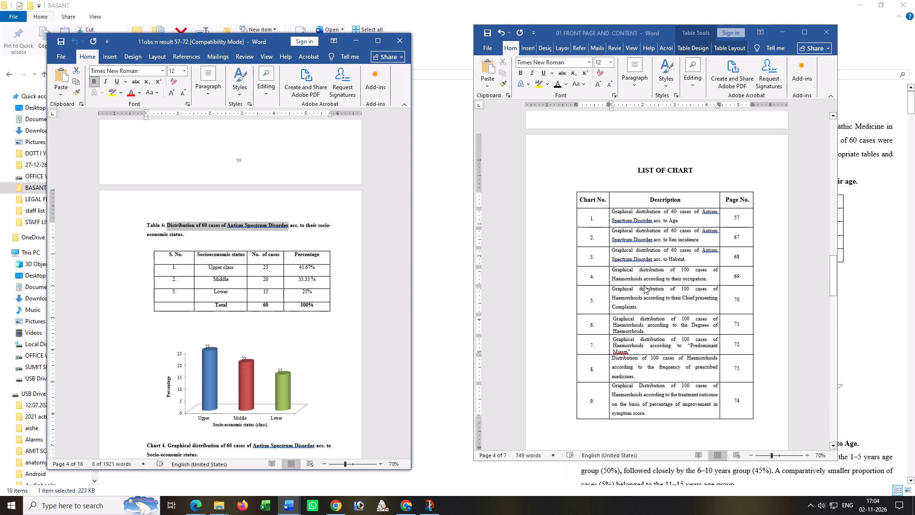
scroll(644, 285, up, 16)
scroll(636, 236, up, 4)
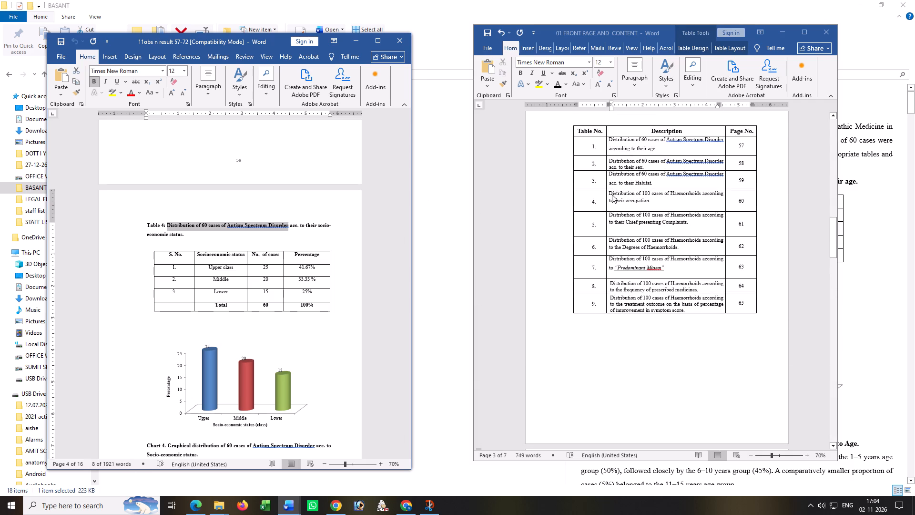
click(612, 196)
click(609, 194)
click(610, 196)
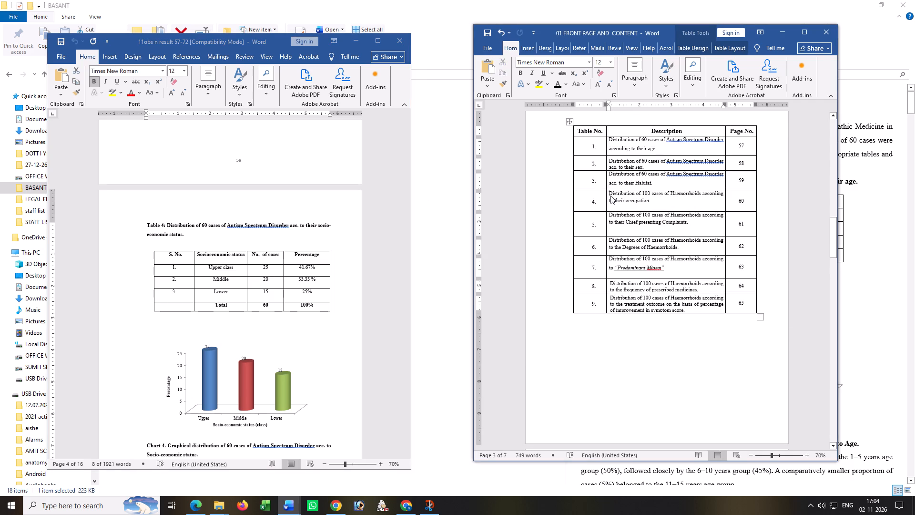
Replace the table 4 description with "Distribution of 60 cases of Autism Spectrum Disorder acc. to their socio-economic status." from the chapter, as text only.
click(215, 238)
click(184, 233)
drag(186, 236, 168, 227)
key(ctrl+c)
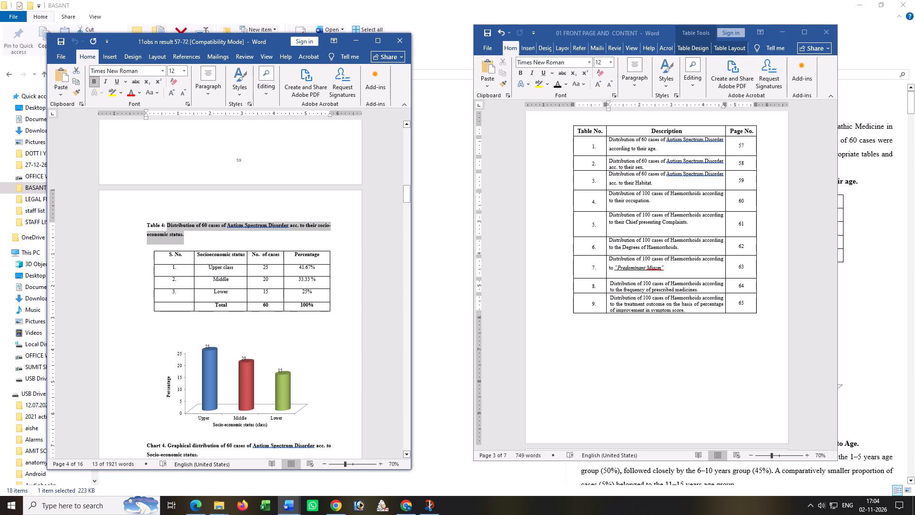
click(629, 205)
drag(657, 201, 626, 198)
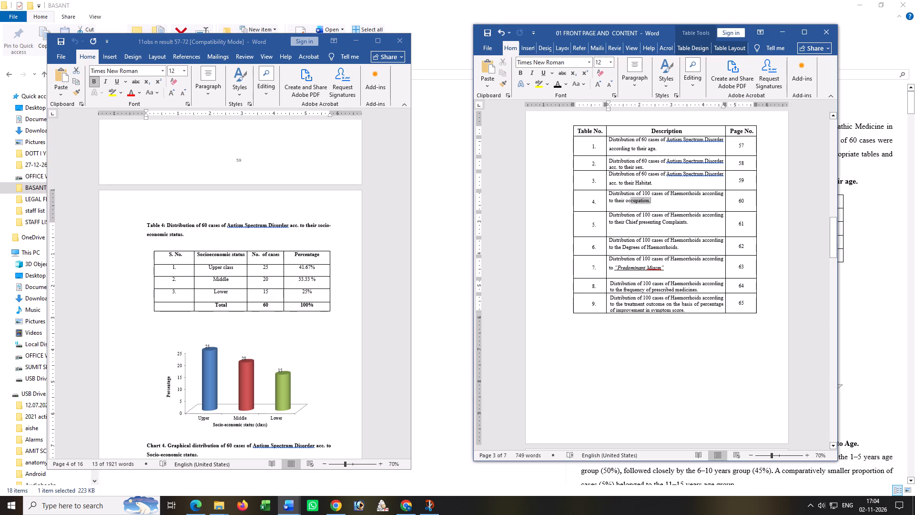
drag(626, 198, 609, 195)
key(ctrl+v)
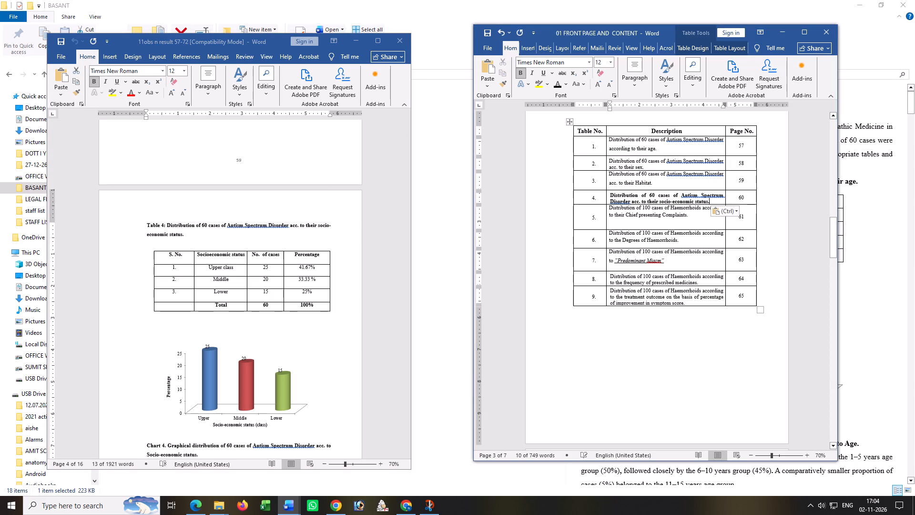
click(735, 211)
click(779, 234)
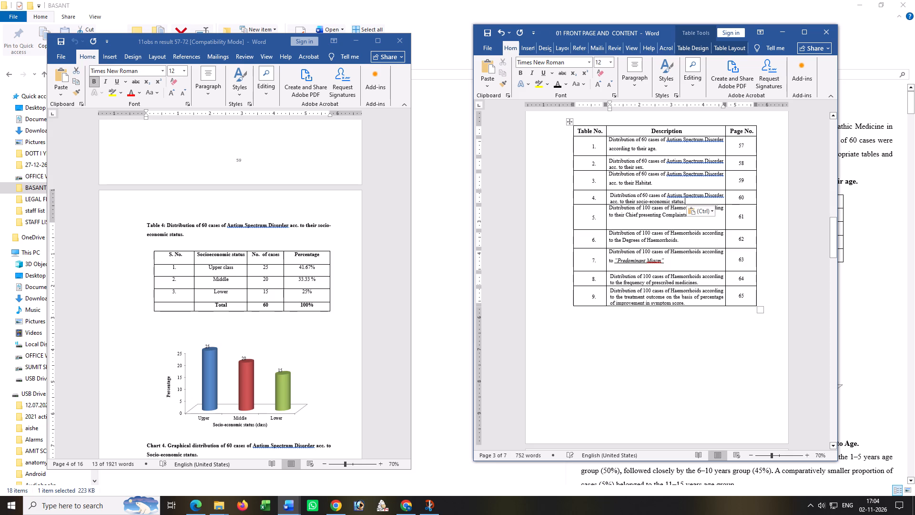
Remove the empty line below the table 5 description in the List of Tables.
click(616, 226)
key(BackSpace)
key(BackSpace)
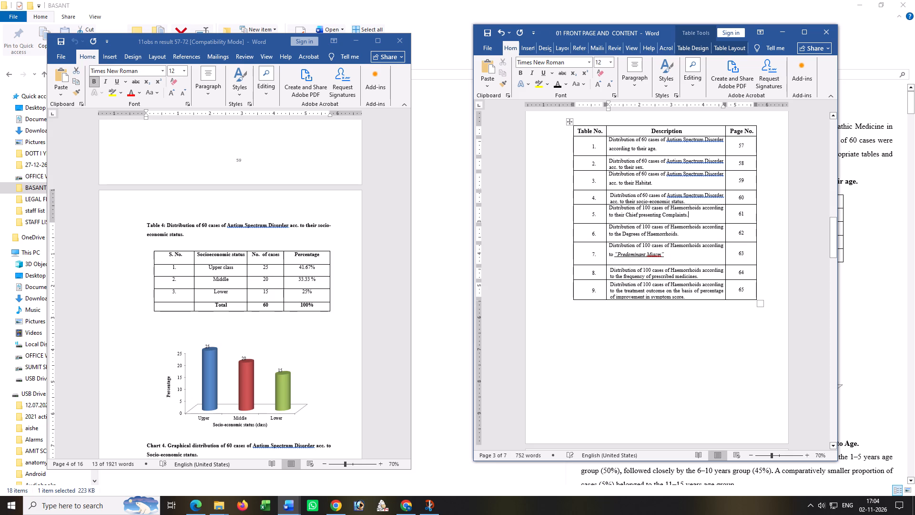
Replace the chart 4 description with "Graphical distribution of 60 cases of Autism Spectrum Disorder acc. to Socio-economic status." from the chapter, as text only.
scroll(216, 322, down, 4)
click(170, 382)
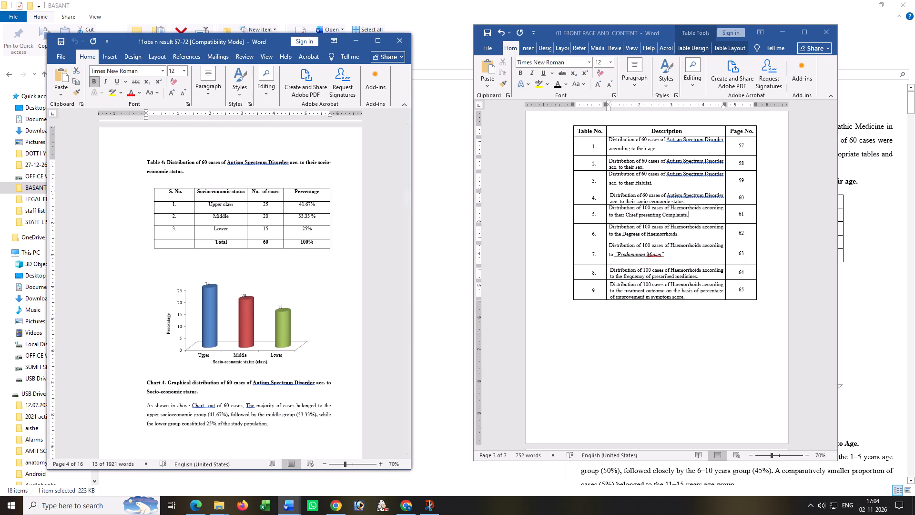
drag(164, 382, 172, 384)
click(168, 384)
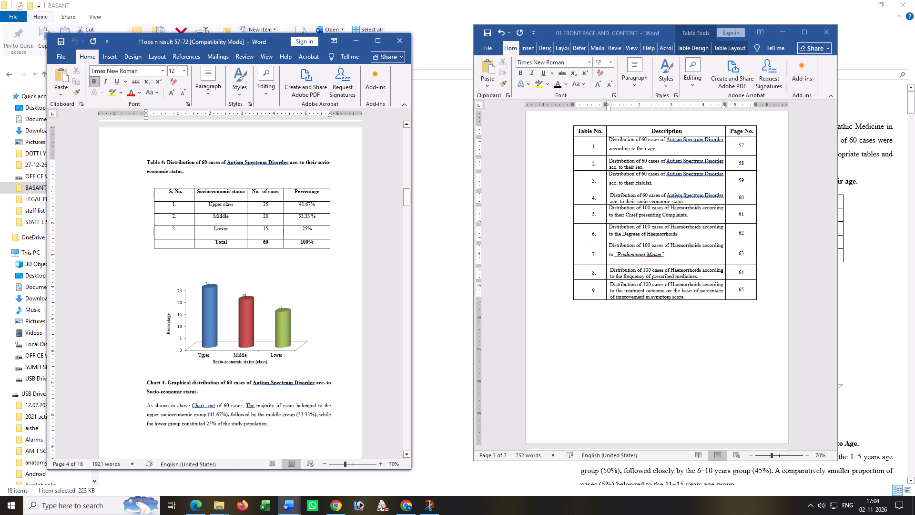
drag(168, 383, 199, 392)
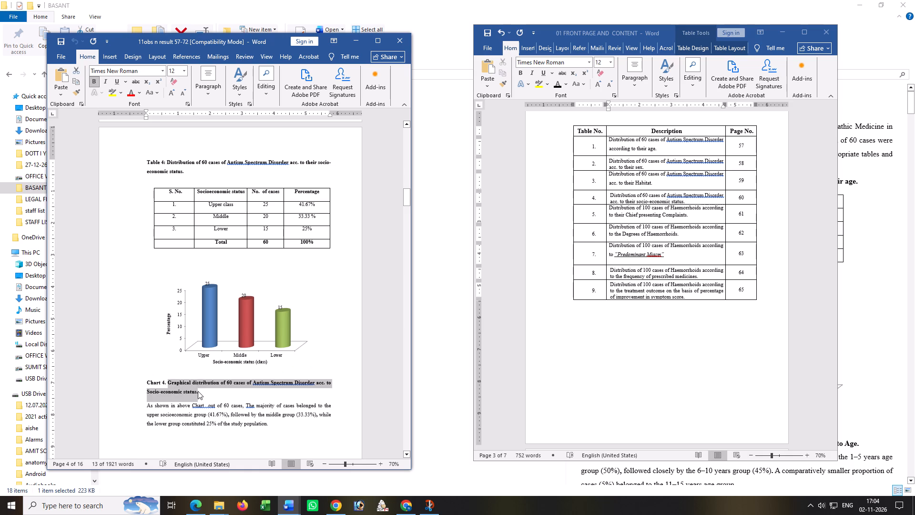
key(ctrl+c)
scroll(707, 356, down, 16)
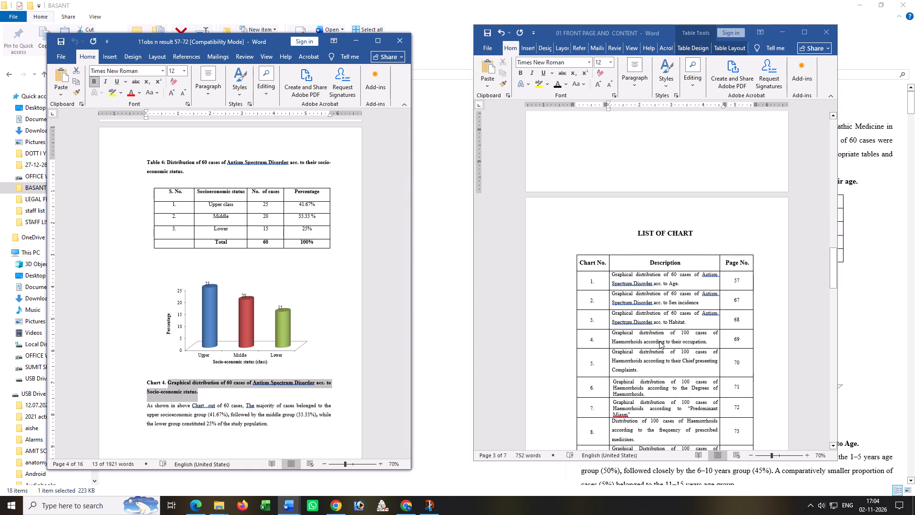
scroll(648, 347, down, 1)
click(710, 331)
drag(709, 327, 644, 323)
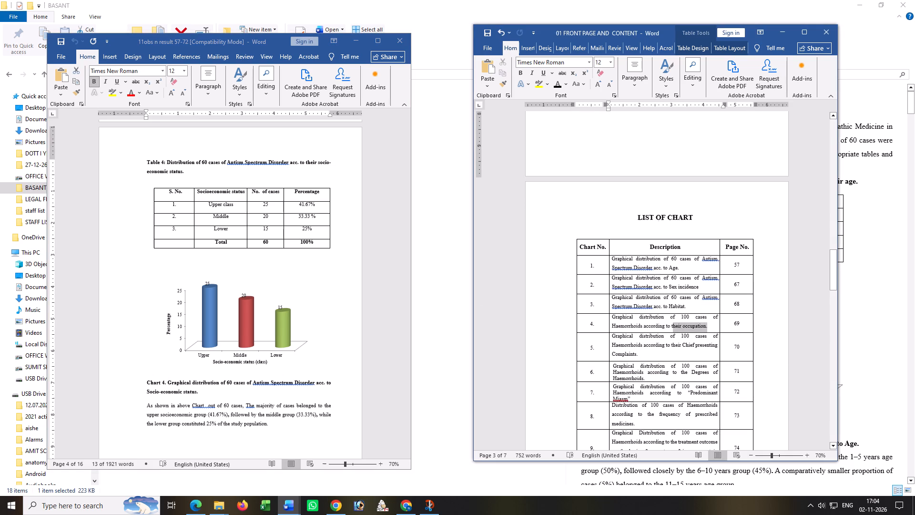
drag(644, 323, 612, 319)
key(ctrl+v)
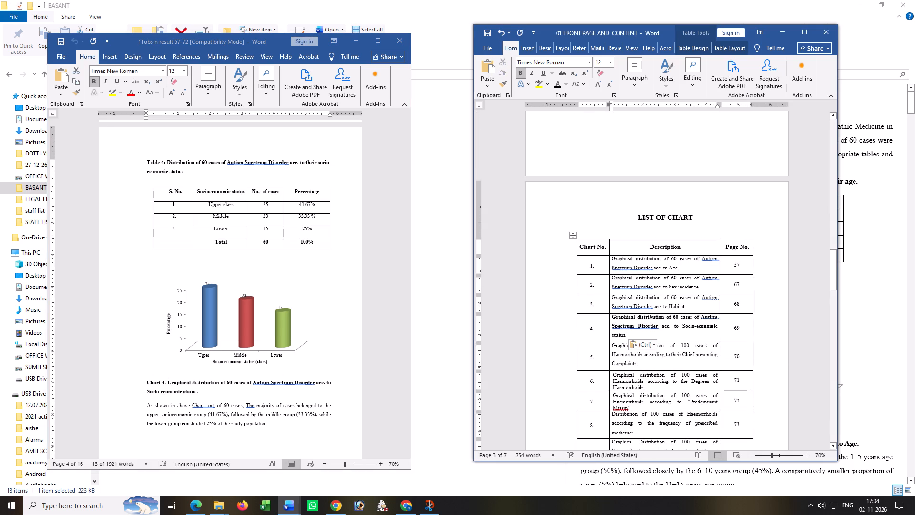
click(648, 345)
click(694, 371)
Replace the table 5 description with "Distribution of 60 cases of Autism Spectrum Disorder acc. to the Prevalence of Chief Complaints." from the chapter, as text only.
scroll(207, 358, down, 4)
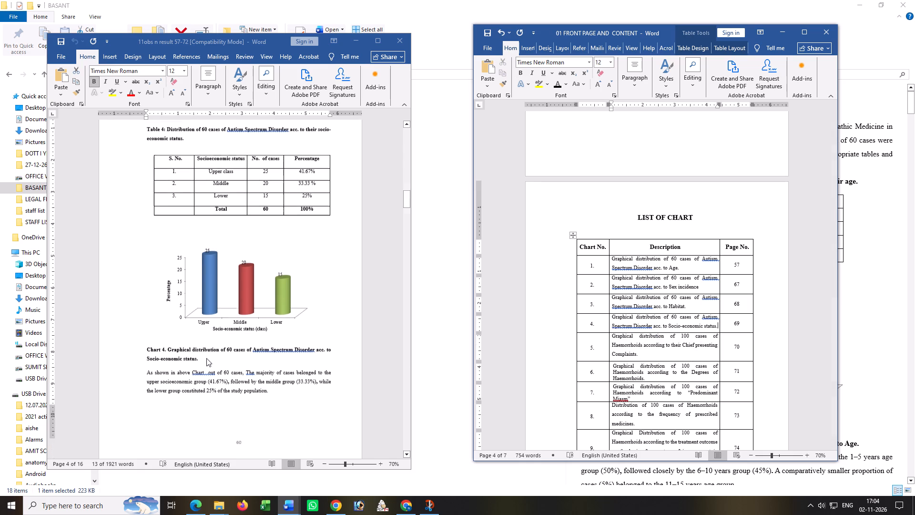
scroll(206, 358, down, 15)
click(173, 250)
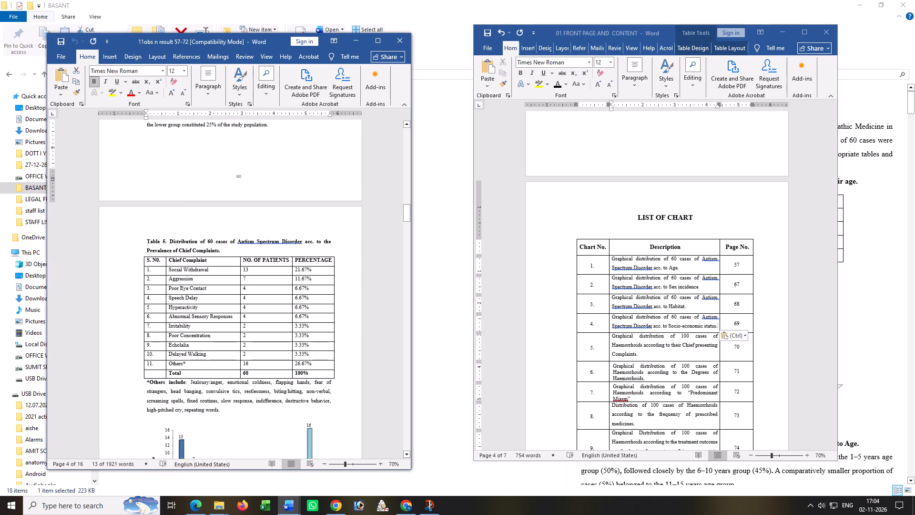
drag(170, 241, 220, 250)
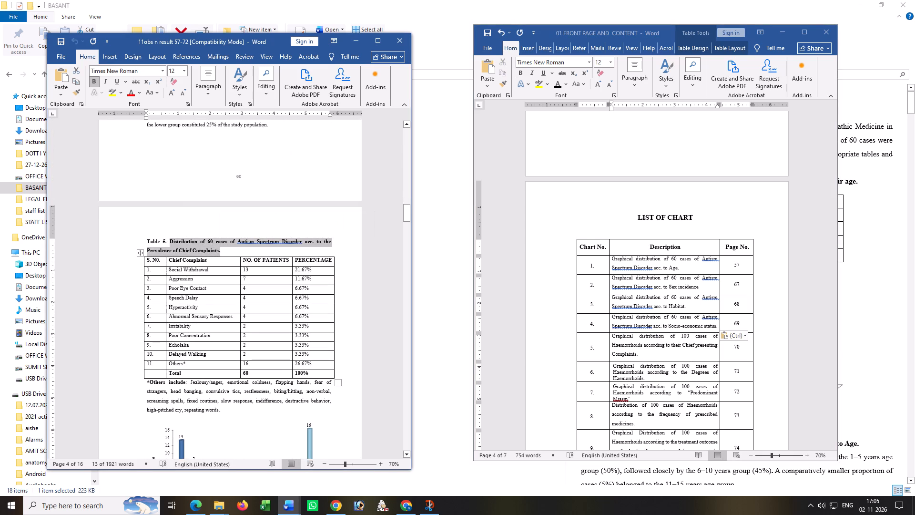
key(ctrl+c)
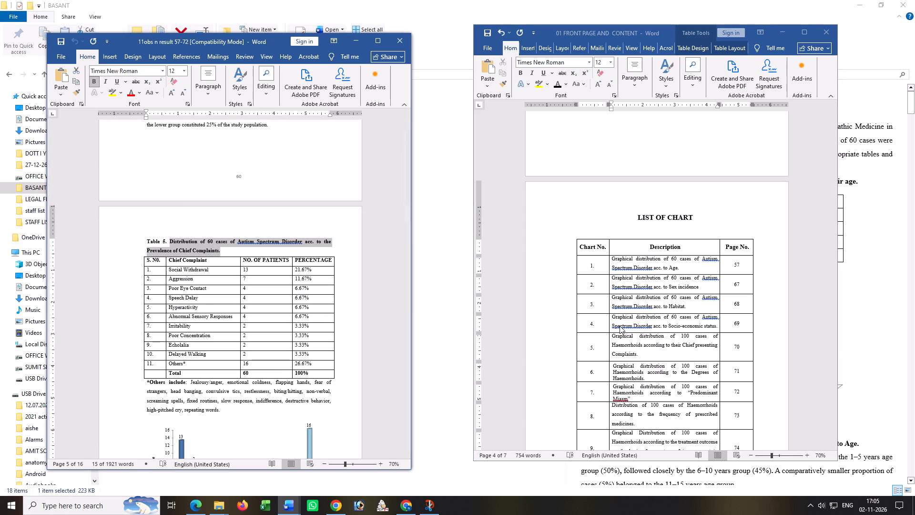
scroll(620, 326, up, 16)
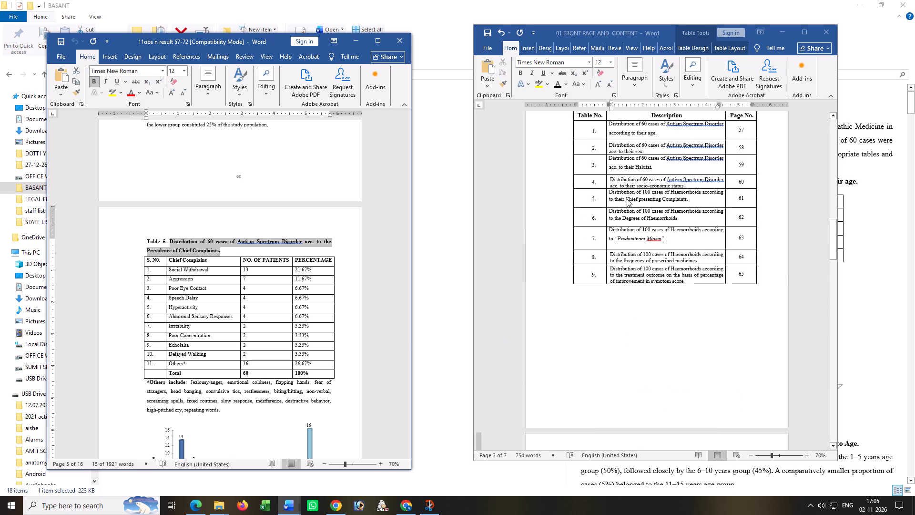
click(627, 185)
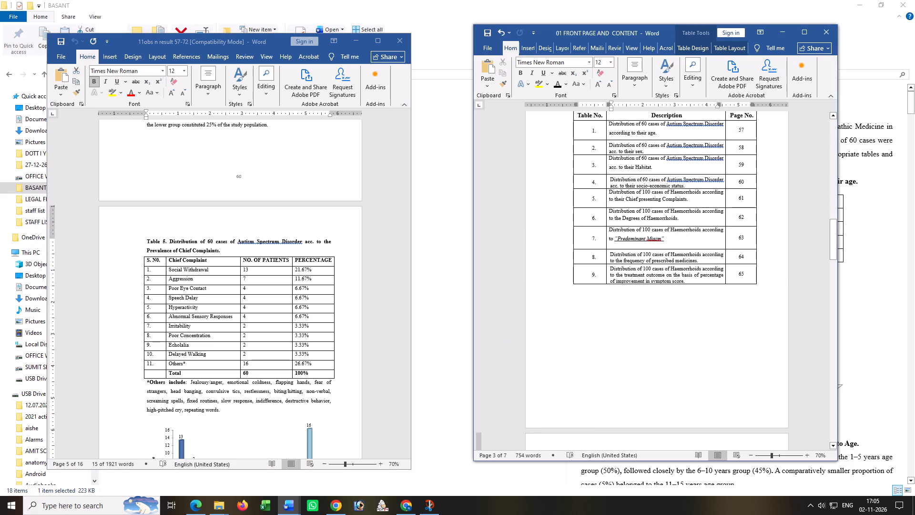
drag(690, 200, 610, 195)
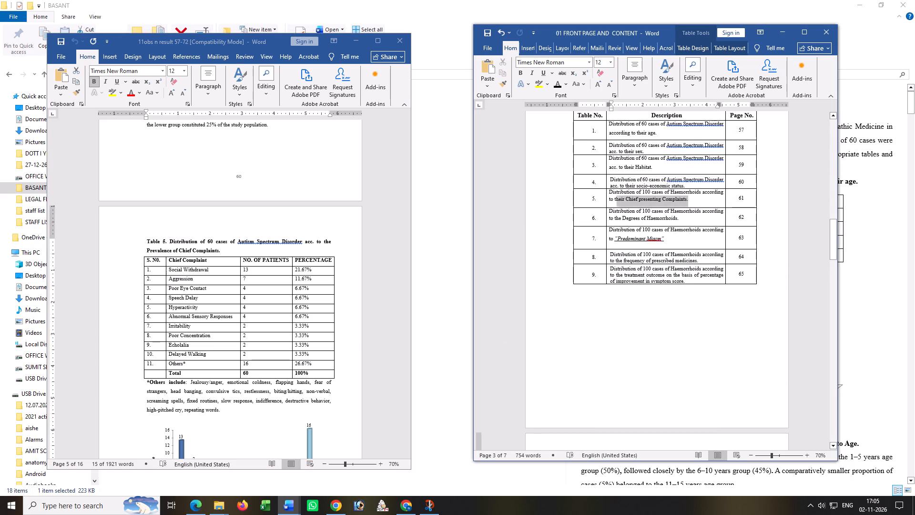
drag(610, 195, 610, 194)
key(ctrl+v)
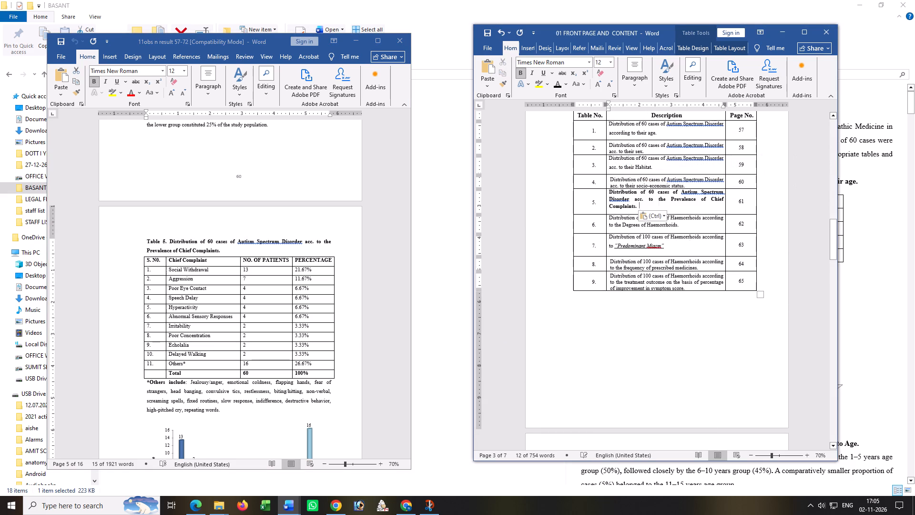
click(655, 216)
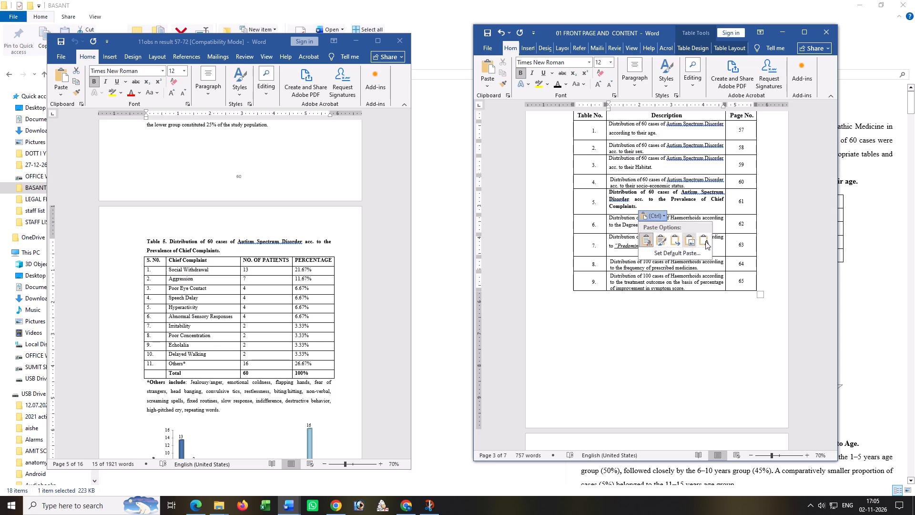
click(705, 240)
Review the captions and page numbers of tables and charts 1 to 4 in the results chapter against the List of Tables.
scroll(423, 252, up, 1)
scroll(200, 250, up, 6)
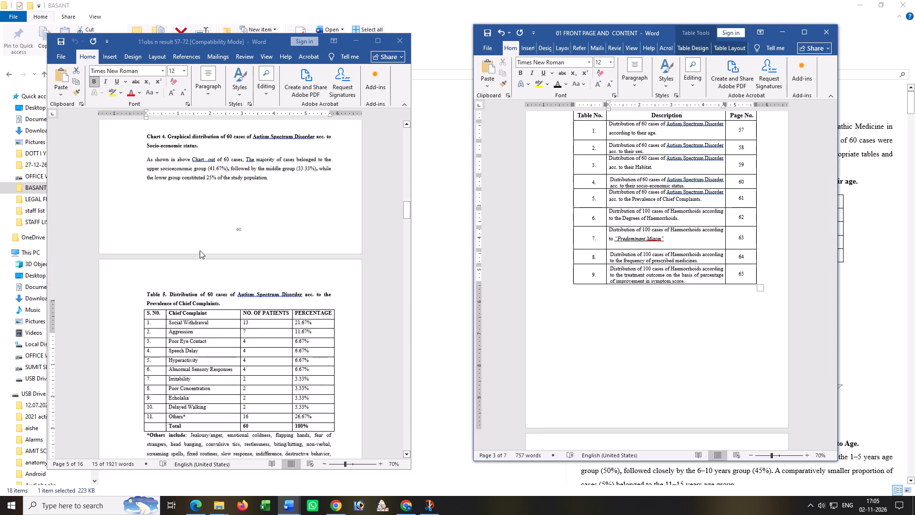
scroll(434, 244, up, 20)
scroll(434, 244, up, 2)
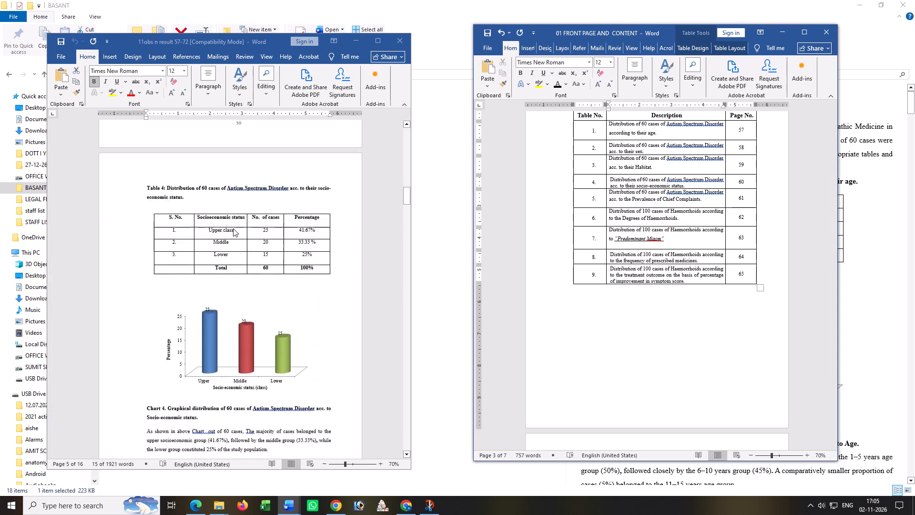
scroll(233, 228, up, 7)
scroll(233, 228, up, 18)
scroll(233, 230, up, 11)
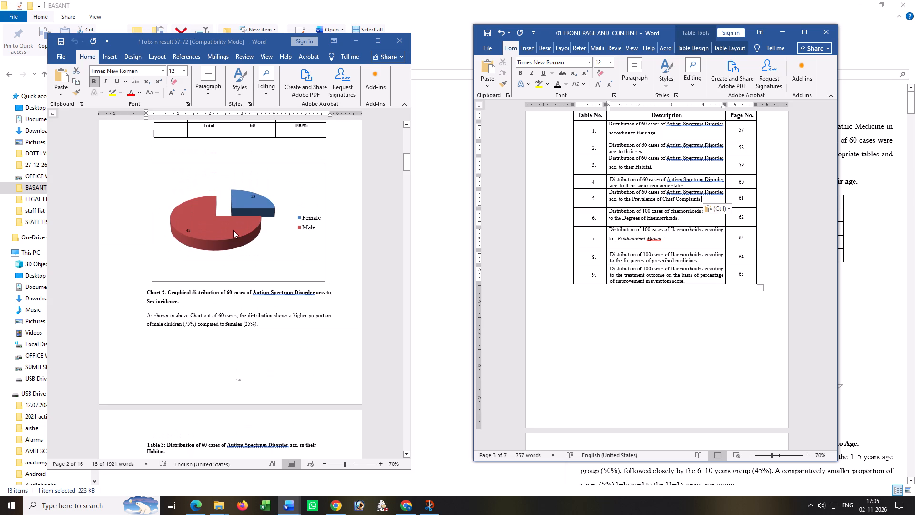
scroll(233, 230, up, 5)
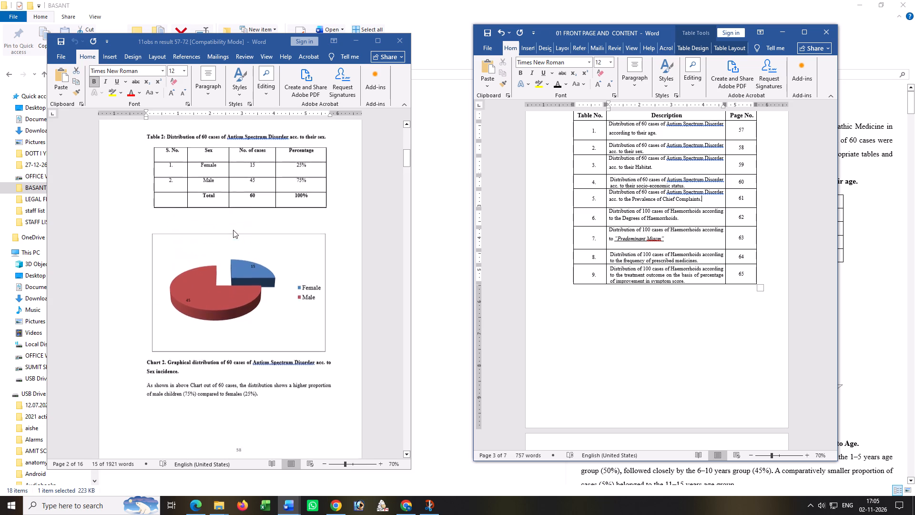
scroll(233, 230, up, 8)
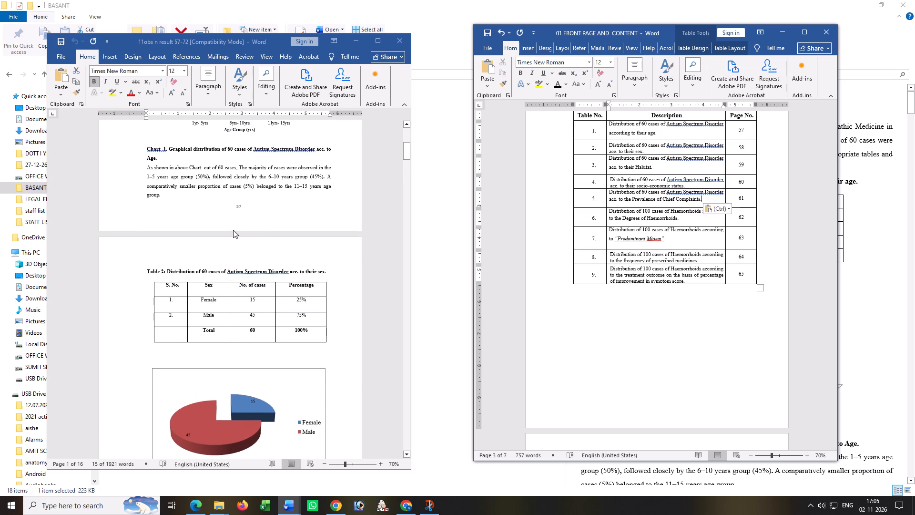
scroll(233, 230, down, 9)
scroll(233, 230, down, 18)
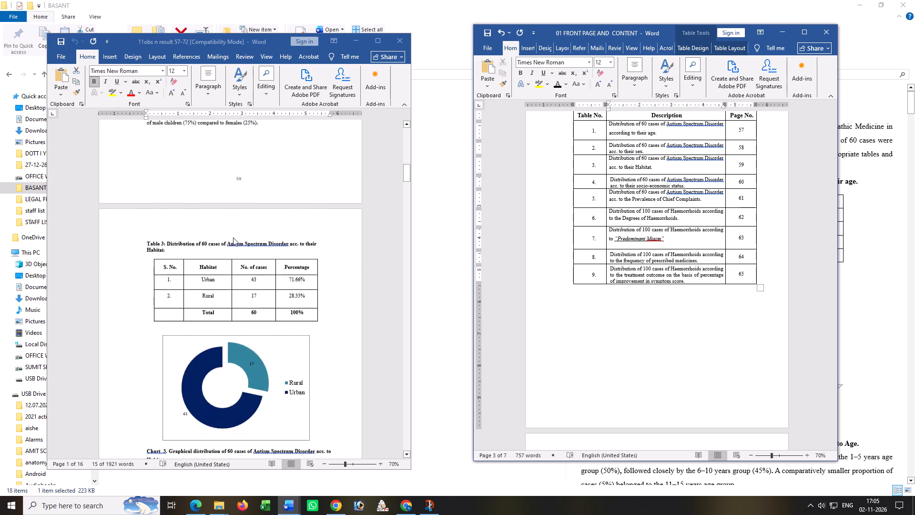
scroll(233, 237, down, 20)
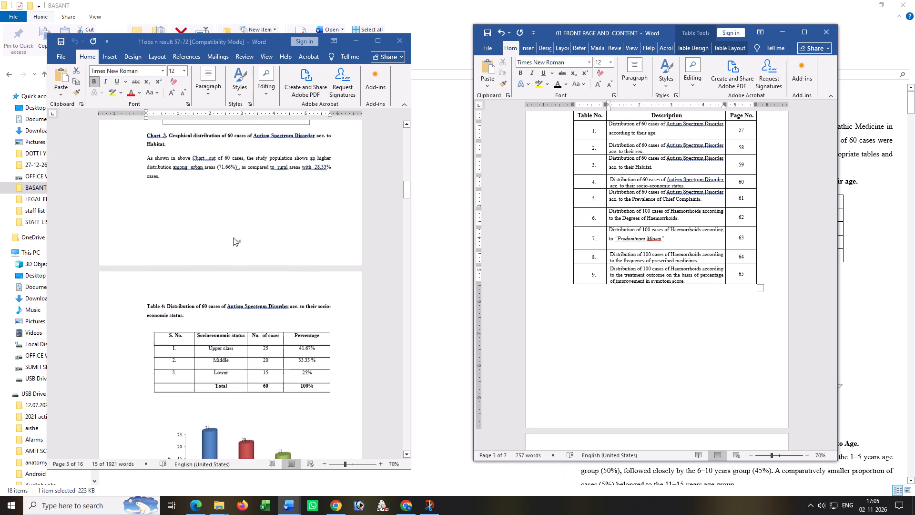
scroll(233, 237, down, 8)
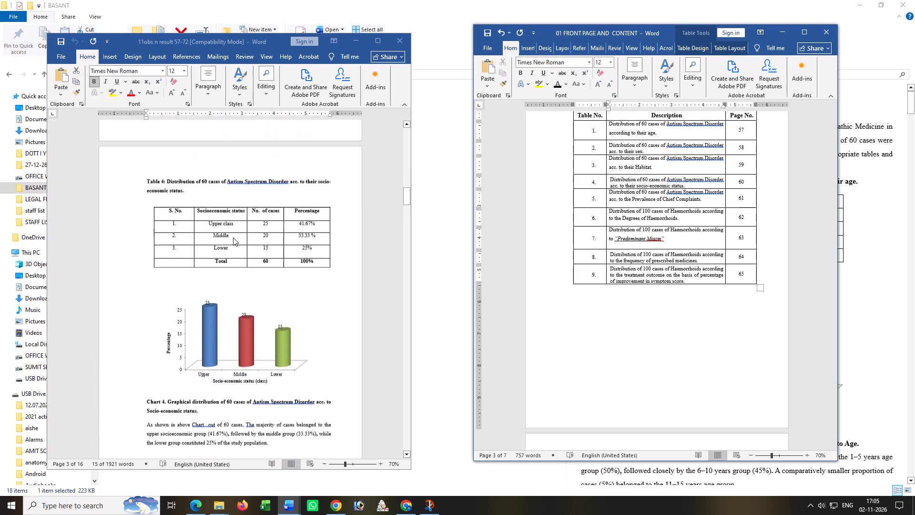
scroll(233, 237, down, 6)
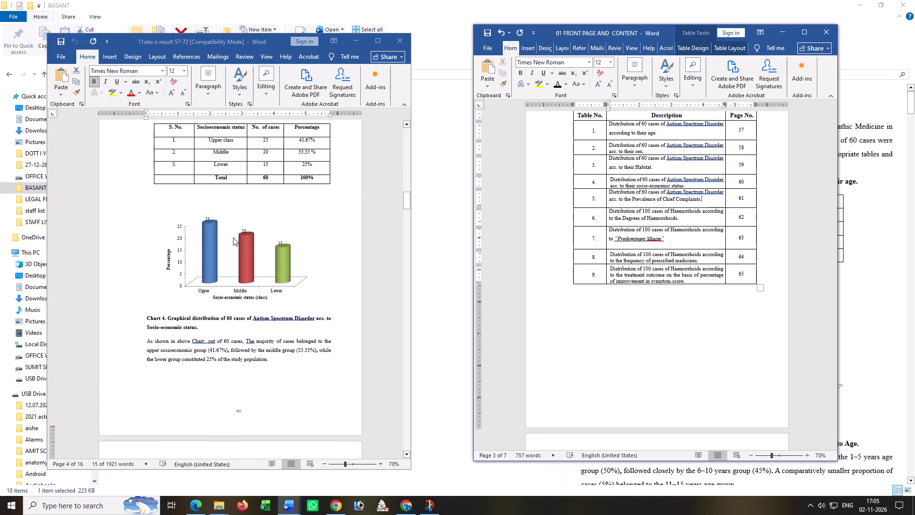
Replace the chart 5 description with the chapter's "Graphical distribution of 60 cases of Autism Spectrum Disorder acc. to the prevalence of the Chief Complaints.", as text only.
scroll(233, 237, down, 12)
scroll(233, 237, down, 12)
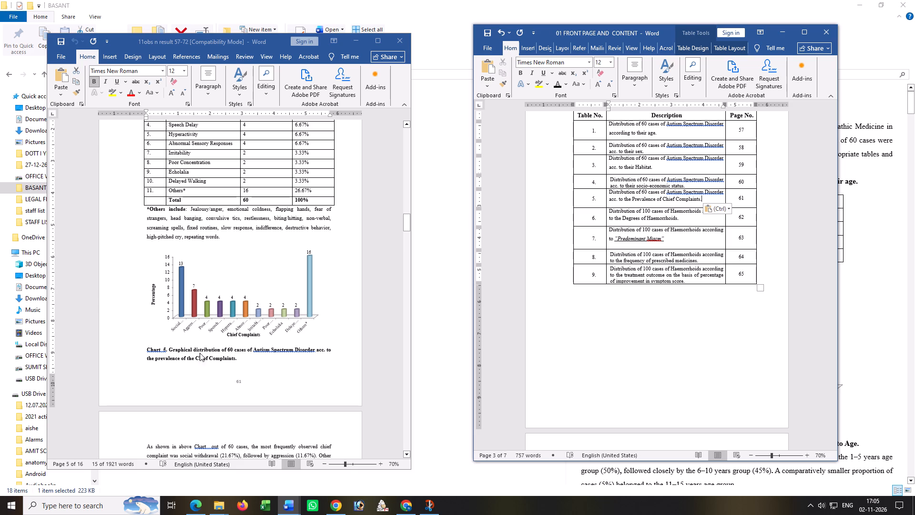
click(221, 359)
drag(239, 360, 170, 349)
key(ctrl+c)
click(630, 347)
scroll(630, 347, down, 3)
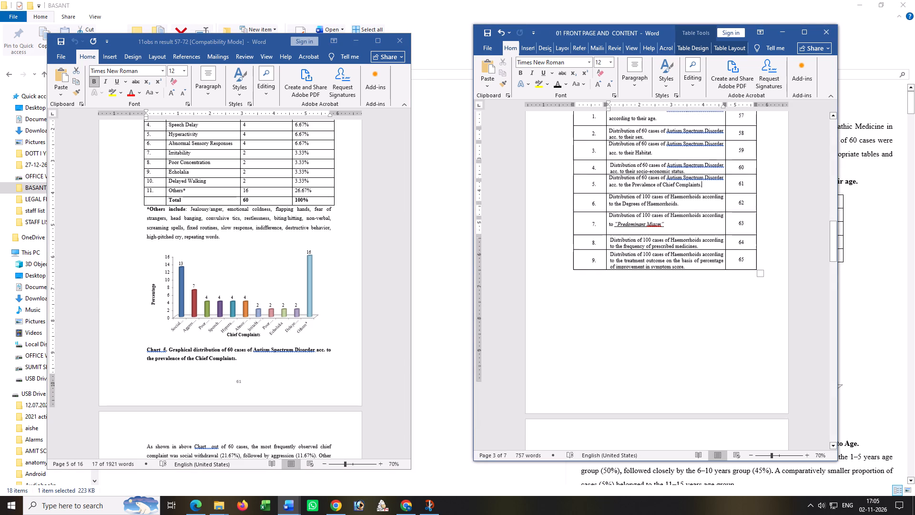
scroll(630, 347, down, 14)
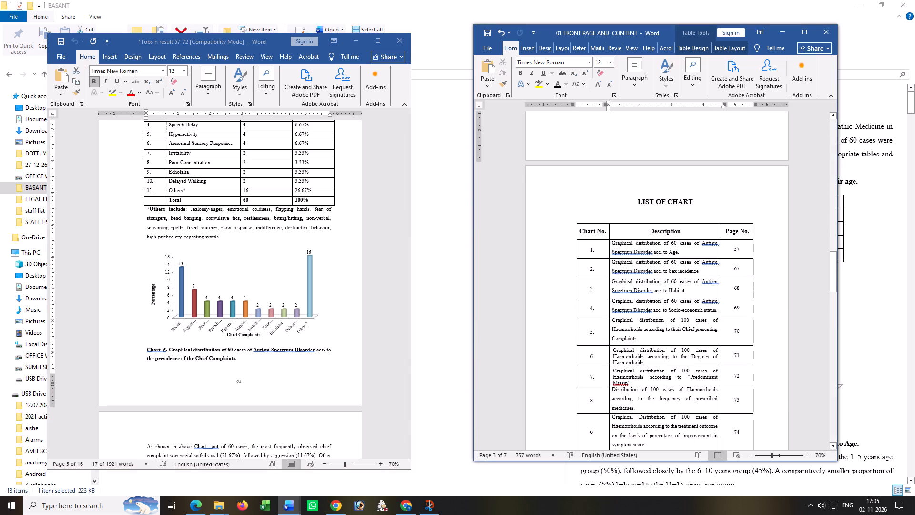
drag(644, 340, 611, 323)
key(ctrl+v)
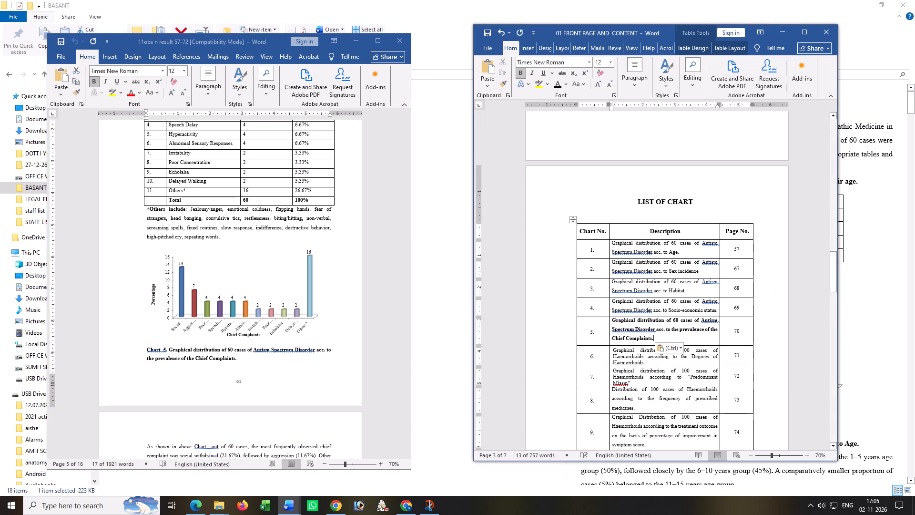
click(678, 349)
click(719, 374)
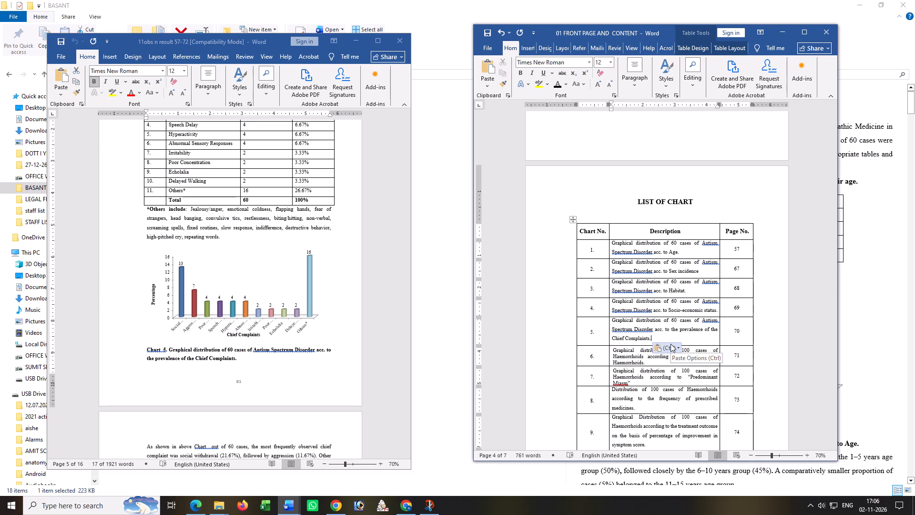
Replace the table 6 description with "Distribution of 60 cases of Autism Spectrum Disorder acc. to ASD Features." from the chapter, as text only.
scroll(175, 329, up, 5)
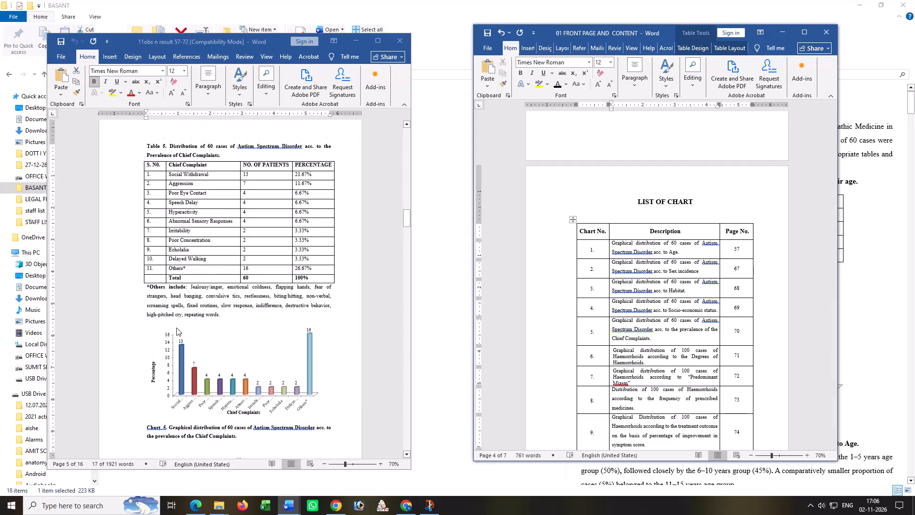
scroll(177, 326, down, 20)
scroll(177, 326, down, 2)
click(181, 246)
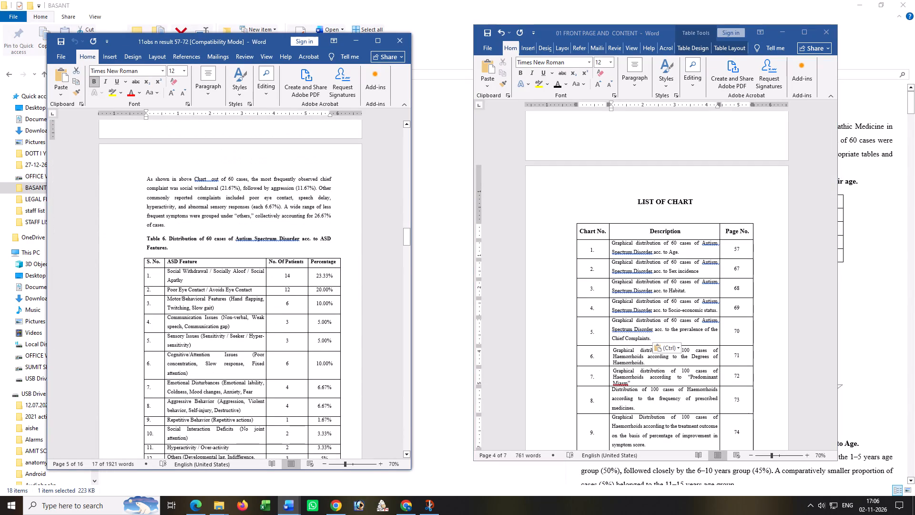
drag(169, 239, 175, 249)
key(ctrl+c)
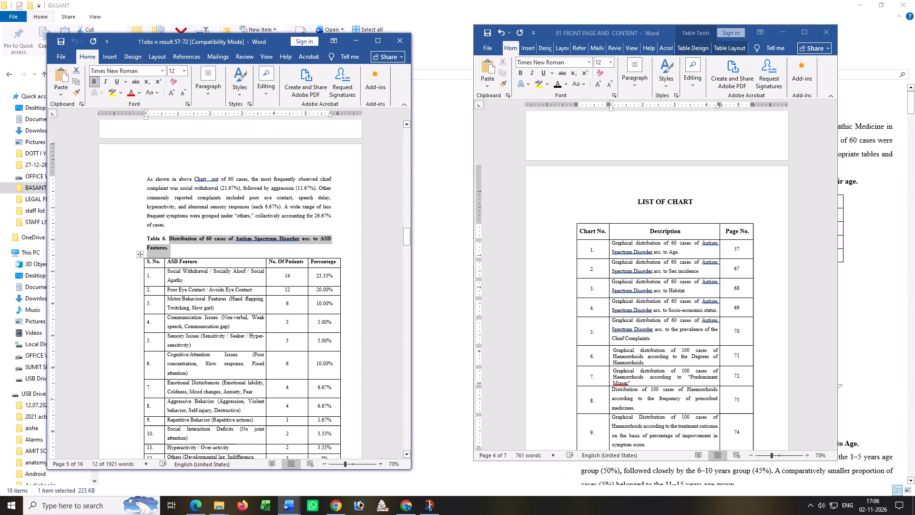
scroll(239, 323, down, 6)
scroll(629, 331, down, 2)
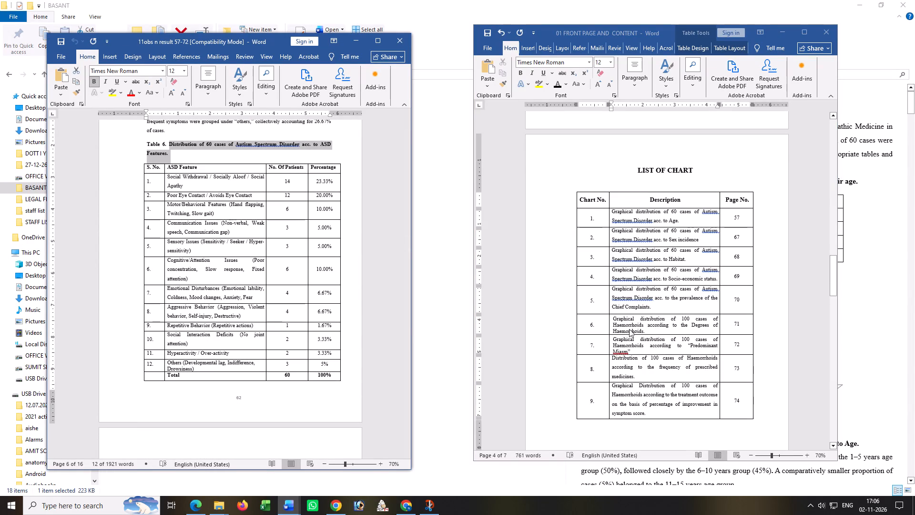
scroll(627, 311, up, 20)
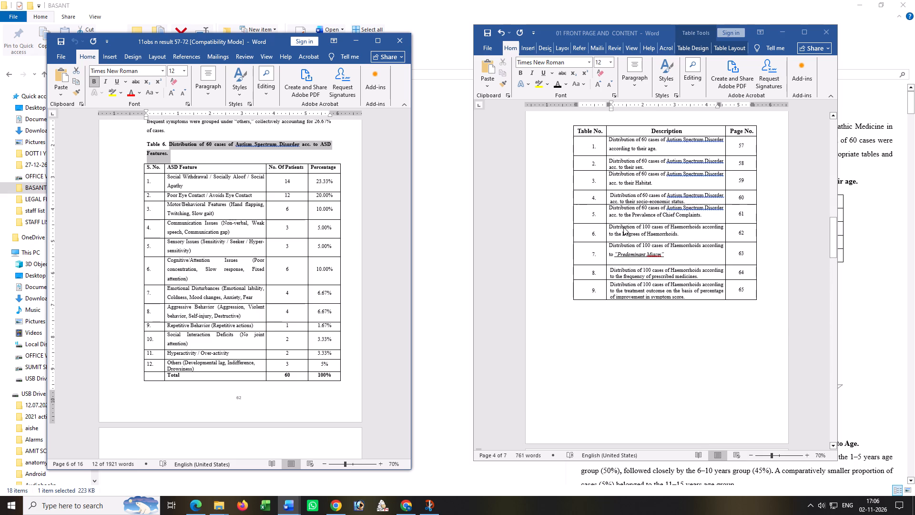
click(667, 235)
drag(682, 236, 609, 229)
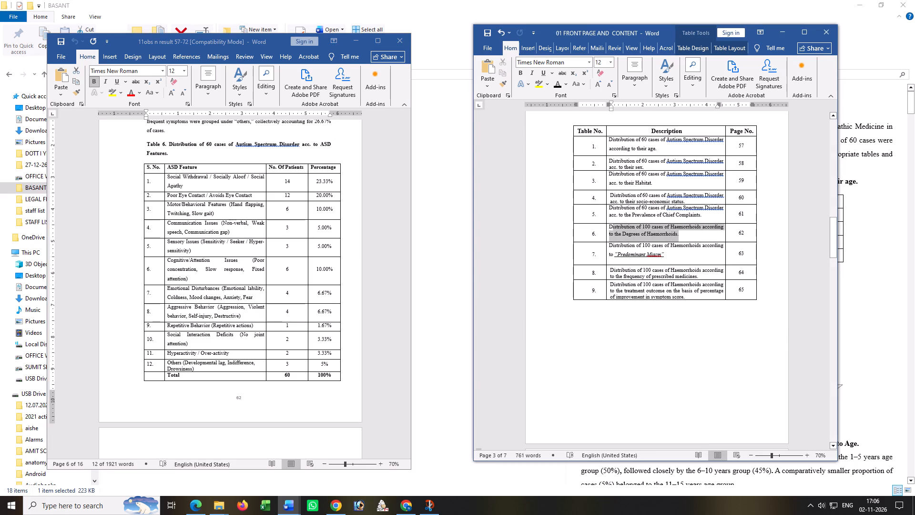
drag(609, 229, 607, 228)
key(ctrl+v)
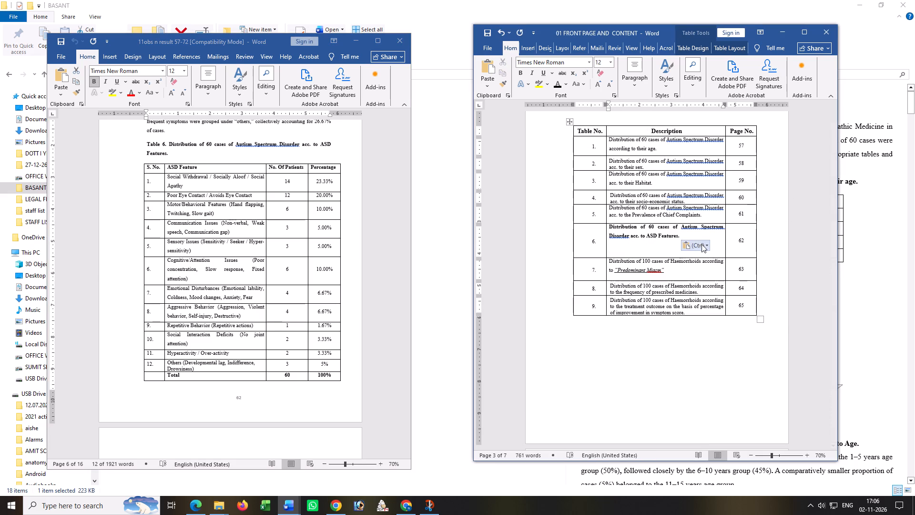
click(701, 244)
click(744, 271)
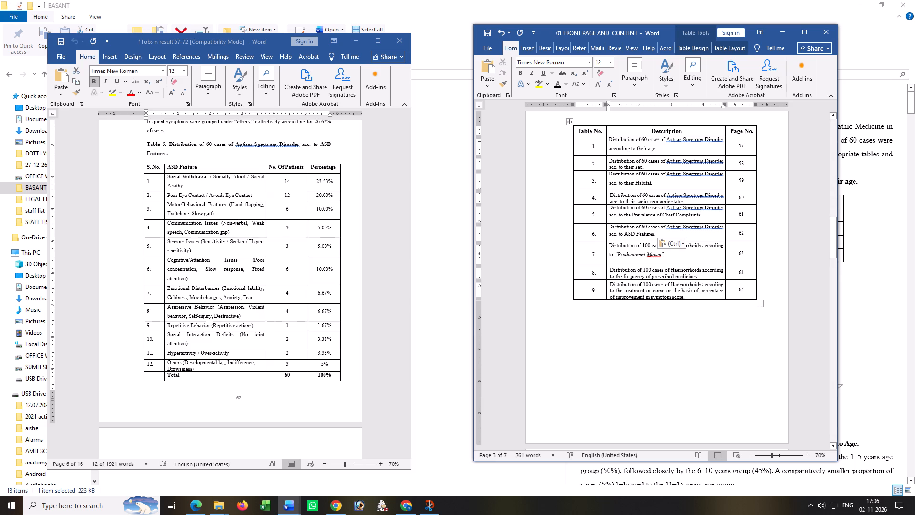
Replace the chart 6 description with the chapter's "Graphical distribution of 60 cases of Autism Spectrum Disorder acc. to the ASD Features.", as text only.
scroll(216, 375, down, 8)
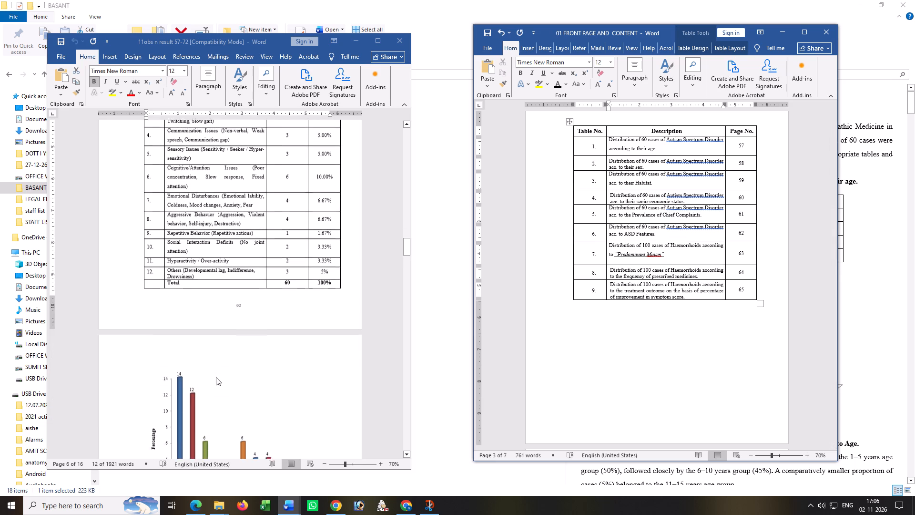
scroll(216, 377, down, 13)
click(174, 306)
drag(169, 300, 182, 305)
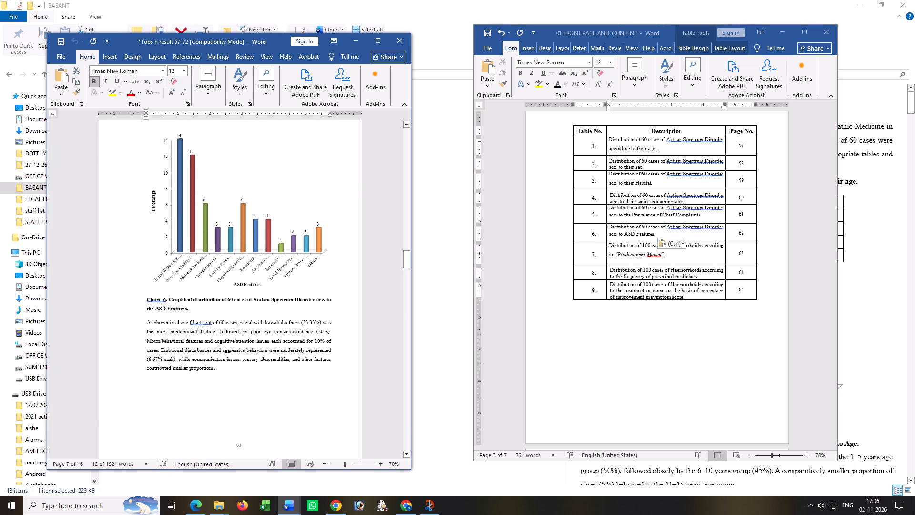
drag(182, 305, 189, 309)
key(ctrl+c)
scroll(653, 383, down, 2)
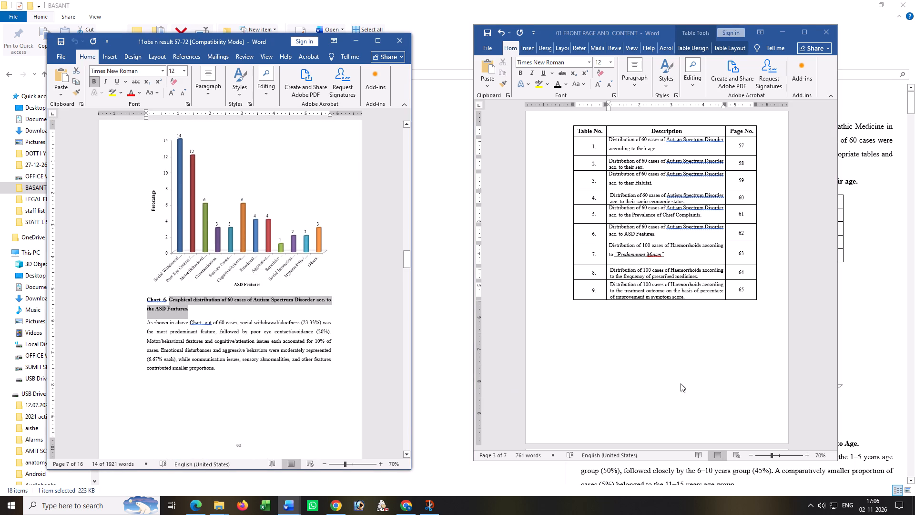
scroll(681, 383, down, 18)
click(652, 332)
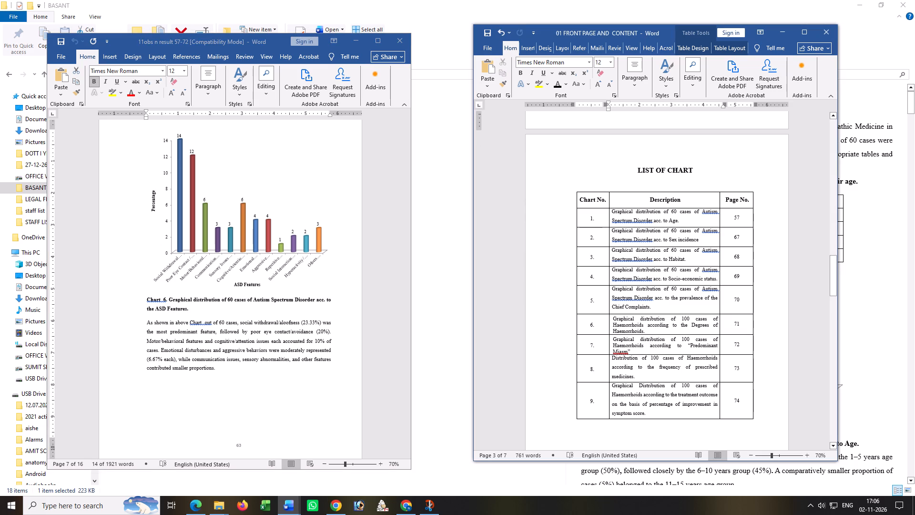
drag(646, 332, 611, 319)
key(ctrl+v)
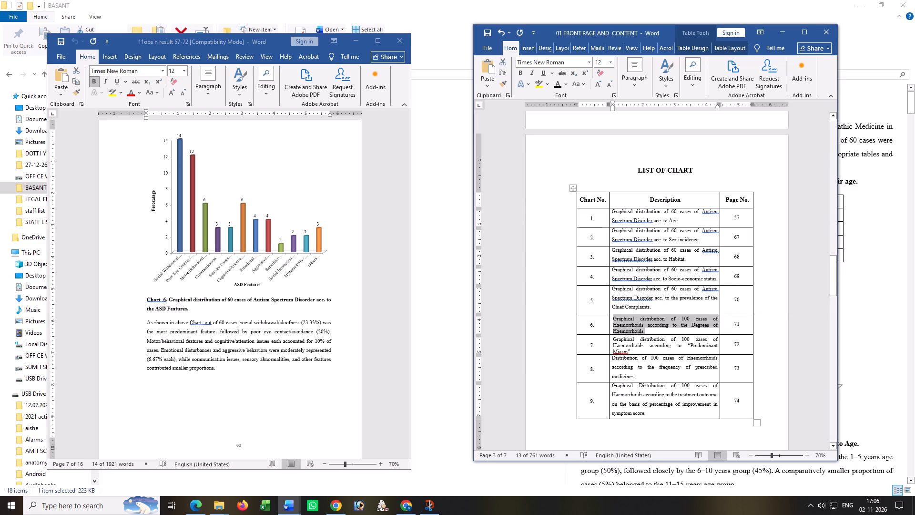
click(723, 332)
click(779, 360)
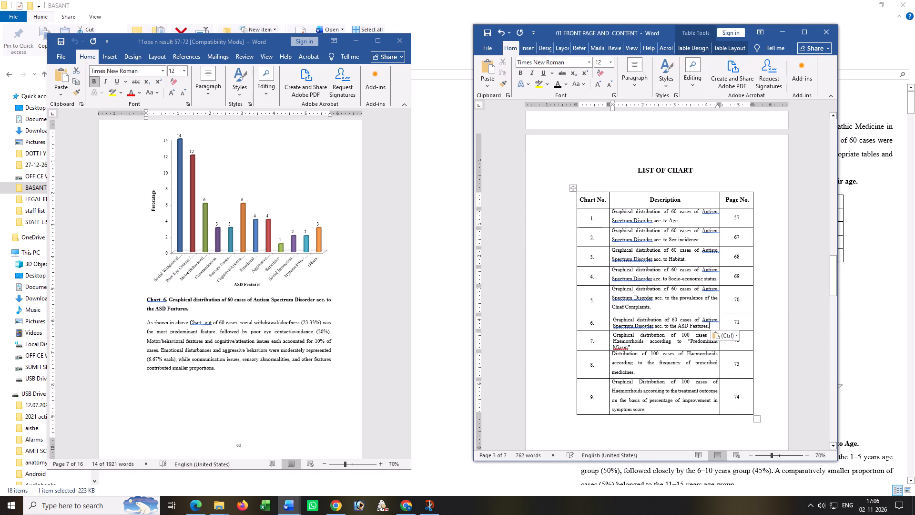
Update the List of Chart page numbers to 63 for chart 6, 61 for chart 5, 60 for chart 4, 59 for chart 3 and 58 for chart 2.
drag(739, 324, 729, 322)
text(63)
drag(747, 299, 734, 298)
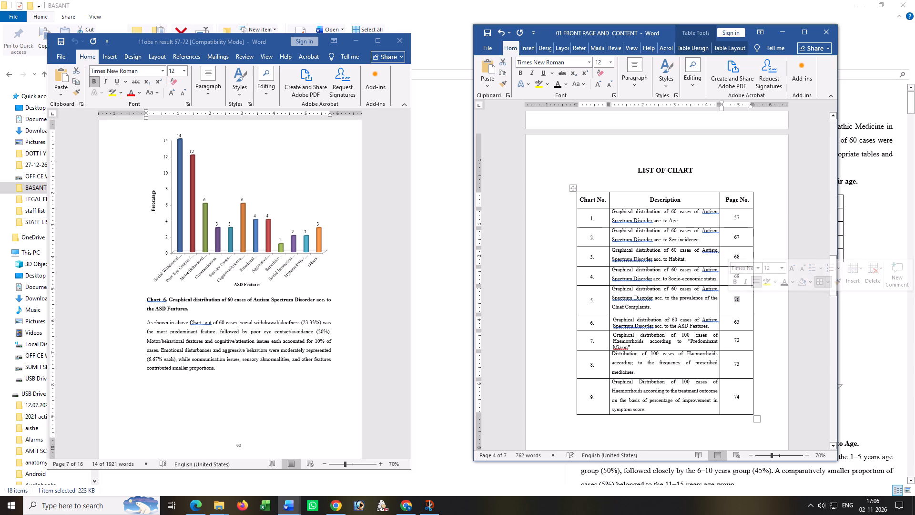
text(61)
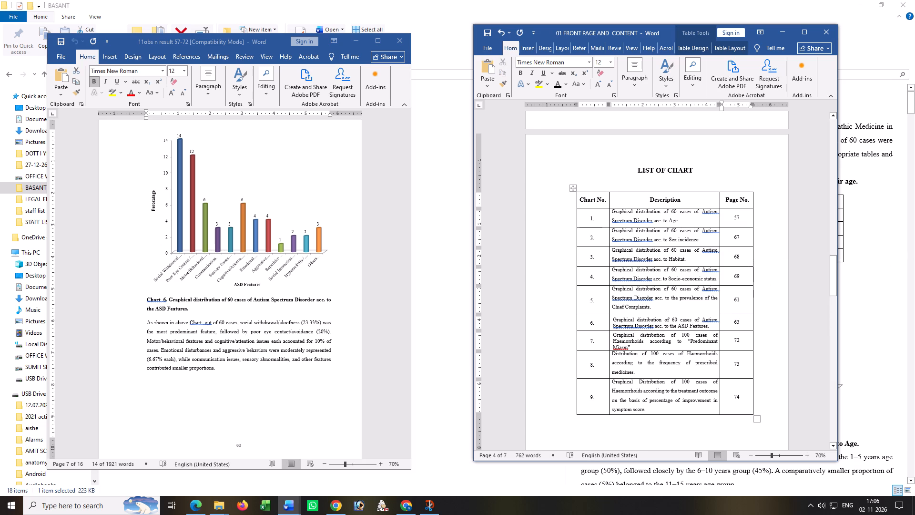
drag(740, 277, 734, 277)
text(60)
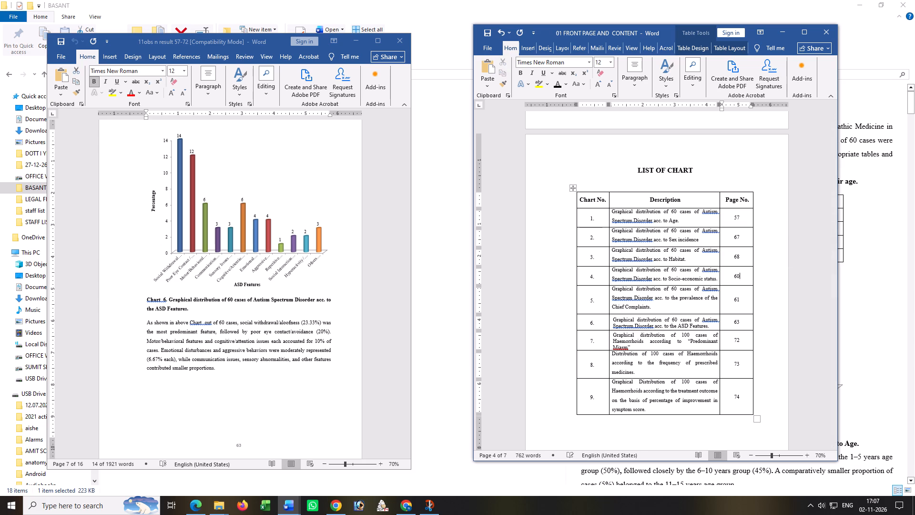
key(Up)
key(BackSpace)
key(BackSpace)
text(59)
key(Up)
key(BackSpace)
key(BackSpace)
text(58)
Replace the table 7 description with "Distribution of 60 cases of Autism Spectrum Disorder acc. to Exciting/Preceding Factors." from the chapter.
scroll(261, 359, down, 19)
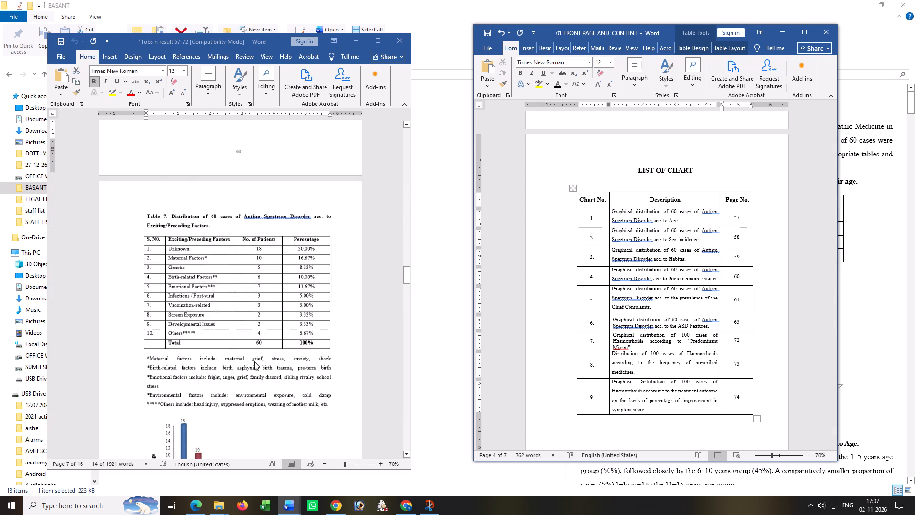
click(173, 211)
drag(172, 212, 204, 221)
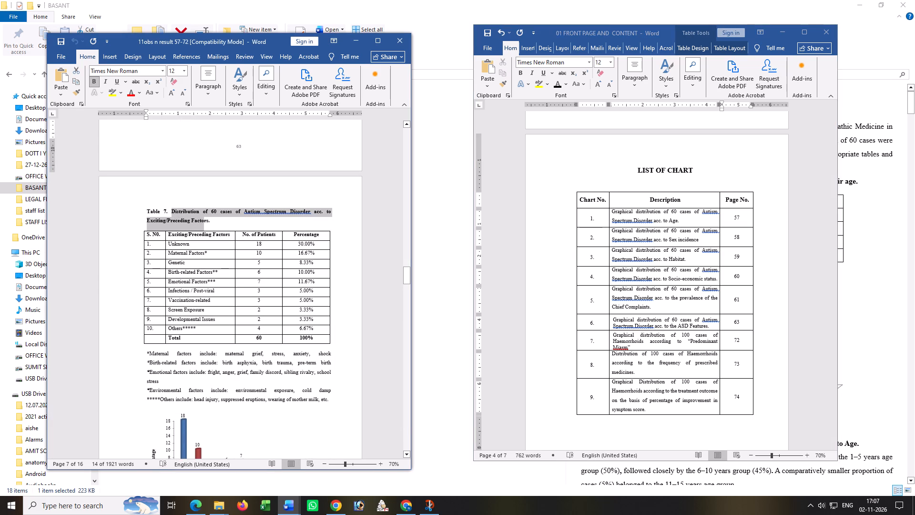
drag(204, 221, 211, 222)
key(ctrl+c)
scroll(660, 243, up, 5)
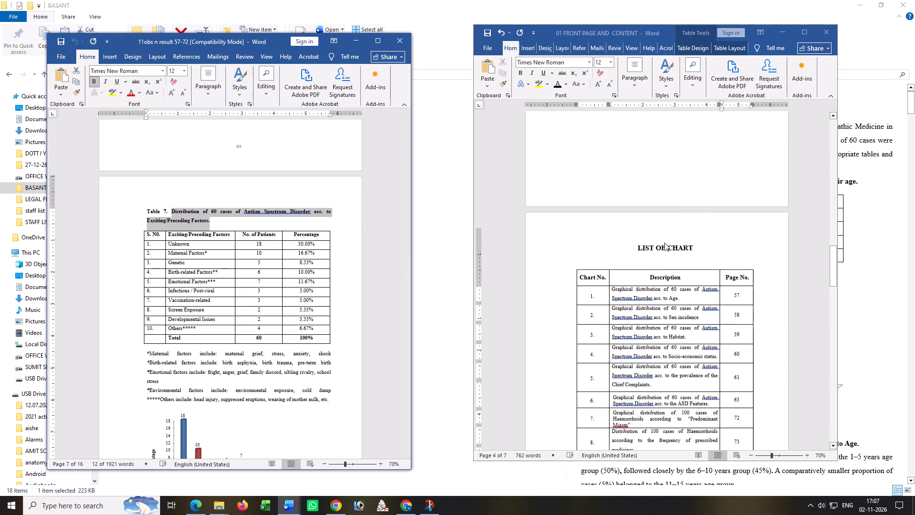
scroll(664, 243, up, 11)
click(623, 166)
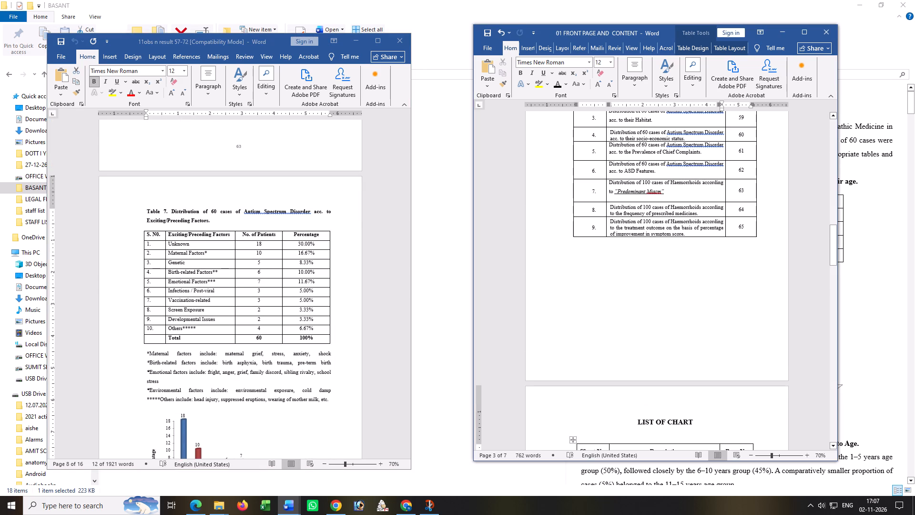
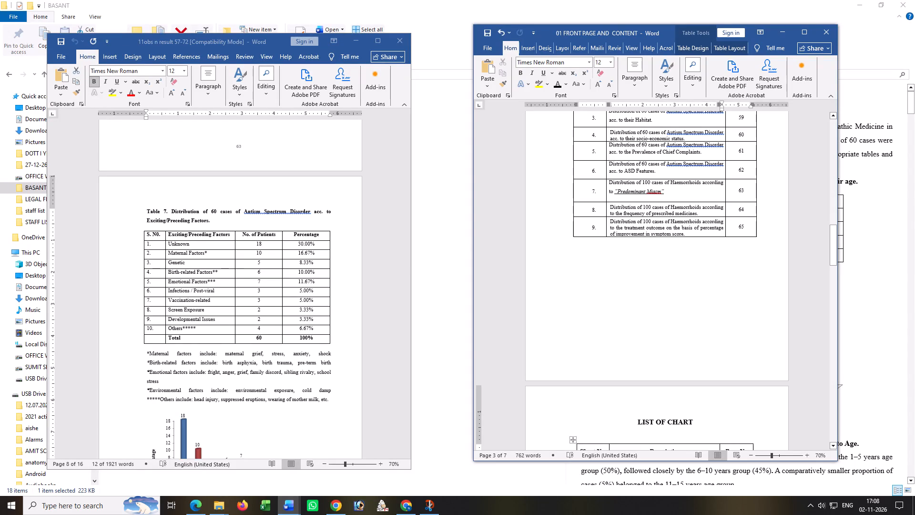
Paste the chapter's copied caption over the table 7 description in the list of tables, as text only.
click(659, 193)
drag(671, 193, 609, 182)
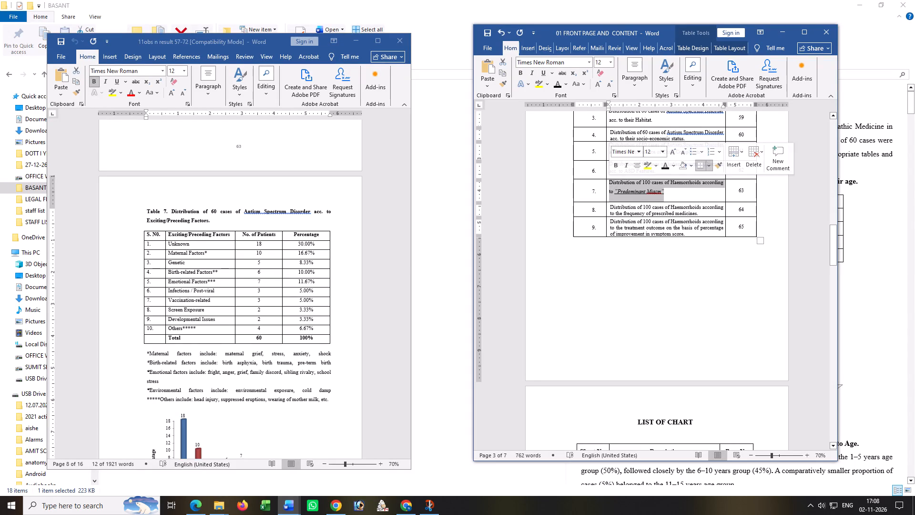
key(ctrl+v)
click(730, 201)
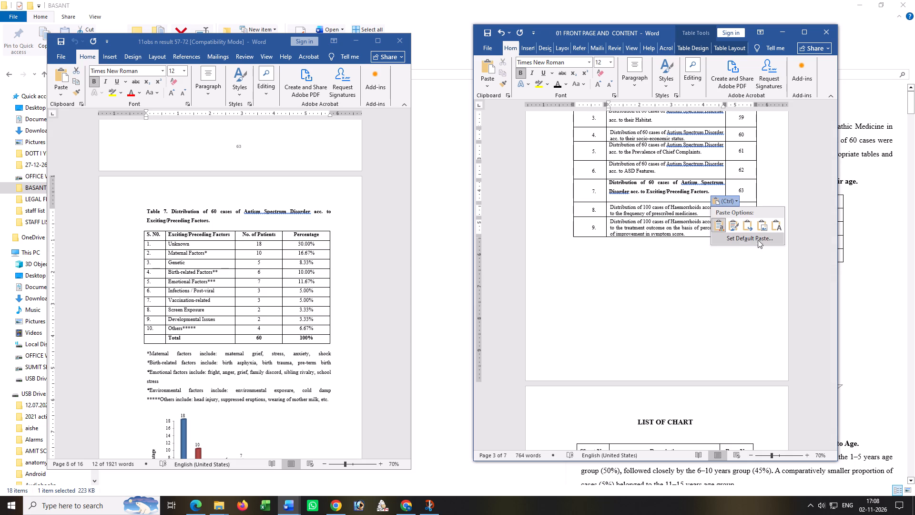
click(778, 227)
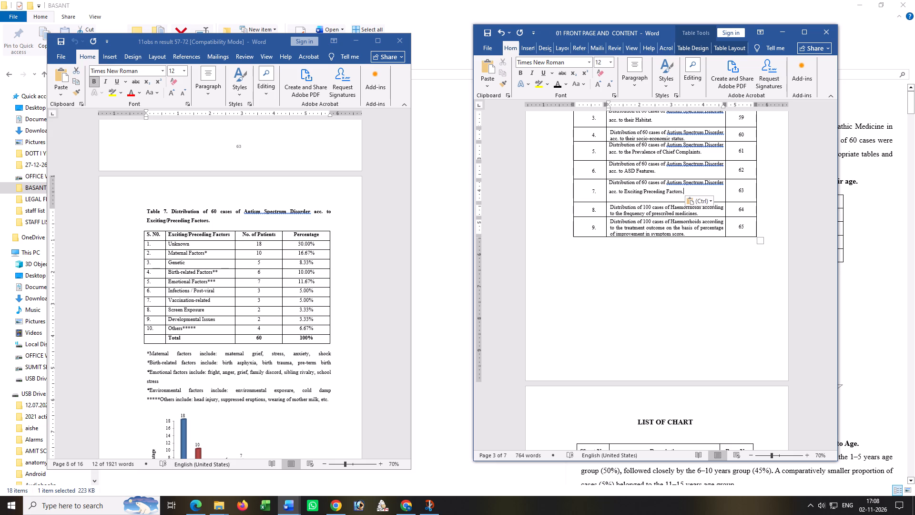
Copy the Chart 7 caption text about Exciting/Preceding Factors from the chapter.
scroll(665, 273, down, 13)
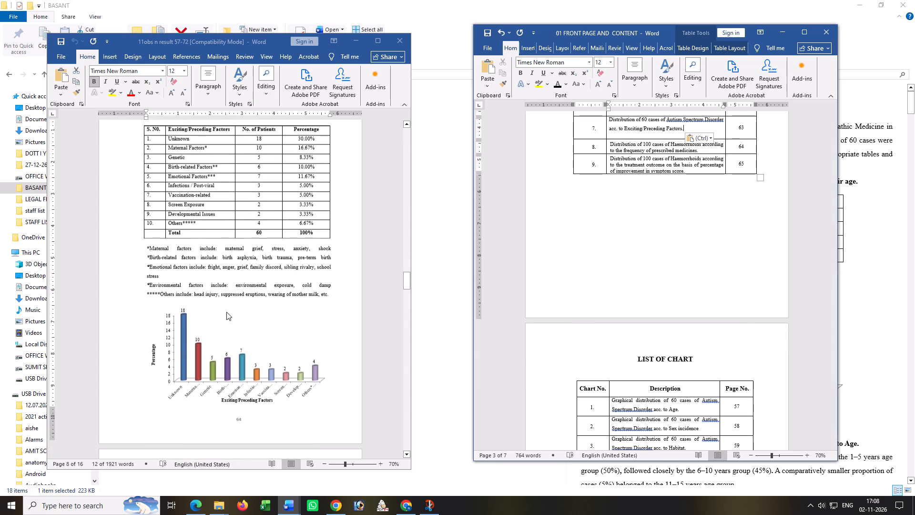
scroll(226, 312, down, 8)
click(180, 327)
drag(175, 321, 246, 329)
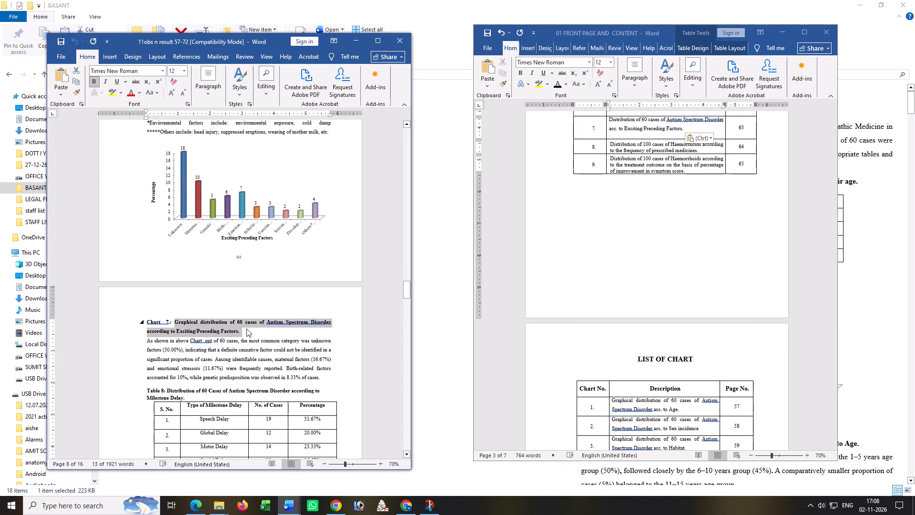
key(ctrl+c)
Undo the last edit in the chapter file.
scroll(255, 212, up, 5)
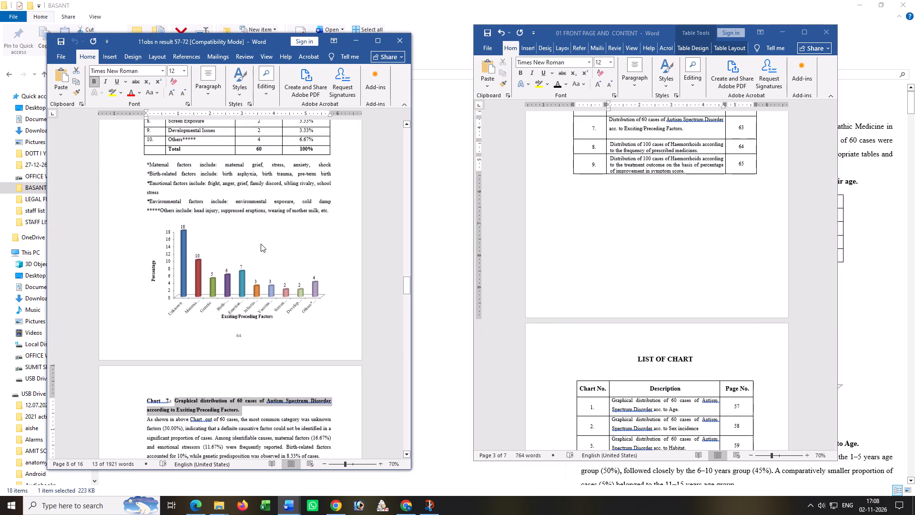
scroll(261, 245, up, 4)
scroll(172, 238, up, 4)
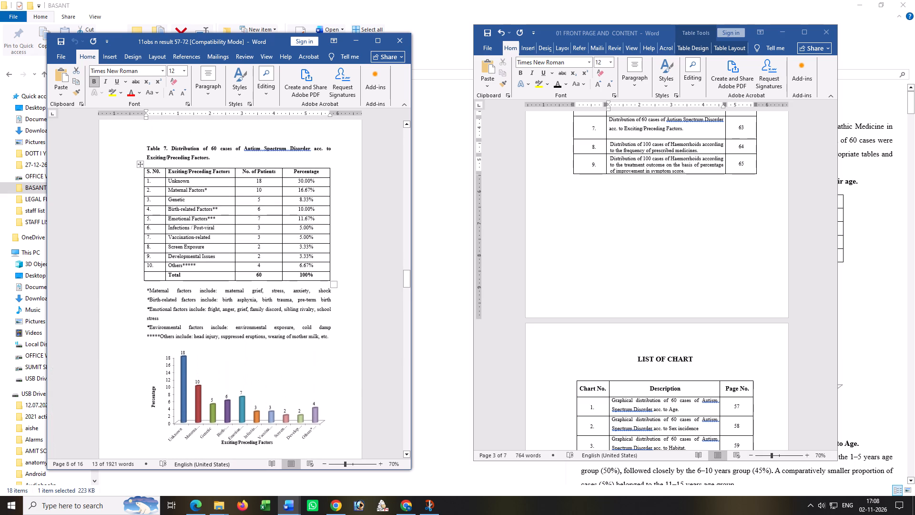
click(166, 162)
key(ctrl+z)
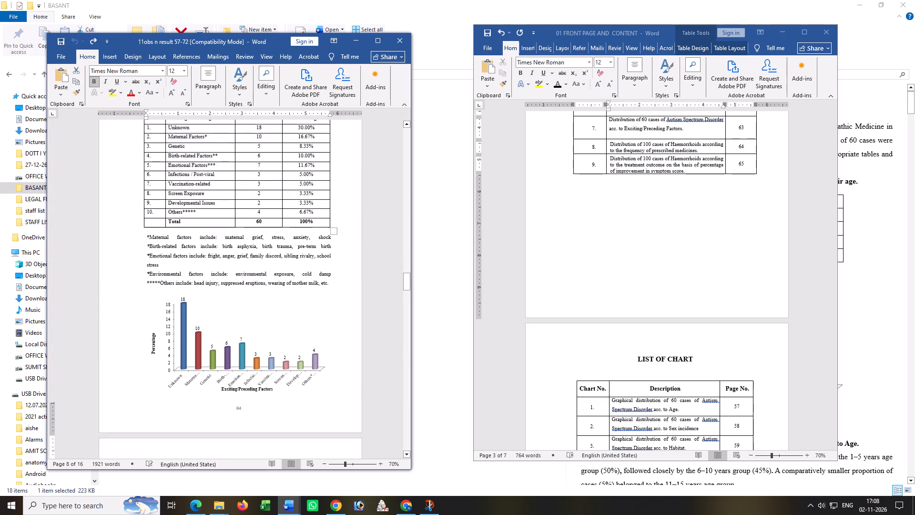
Remove the space after the Table 7 caption paragraph in the chapter.
scroll(195, 202, up, 10)
drag(173, 229, 193, 230)
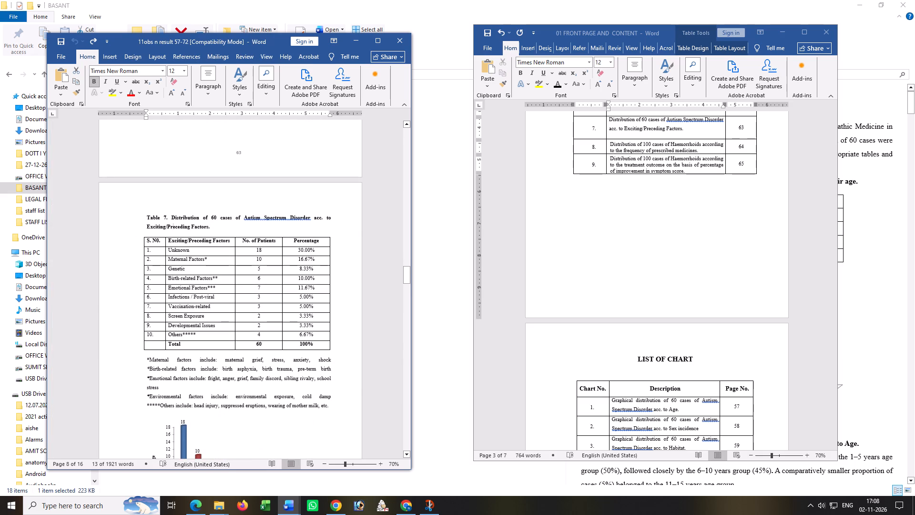
drag(193, 230, 194, 230)
click(213, 93)
click(254, 132)
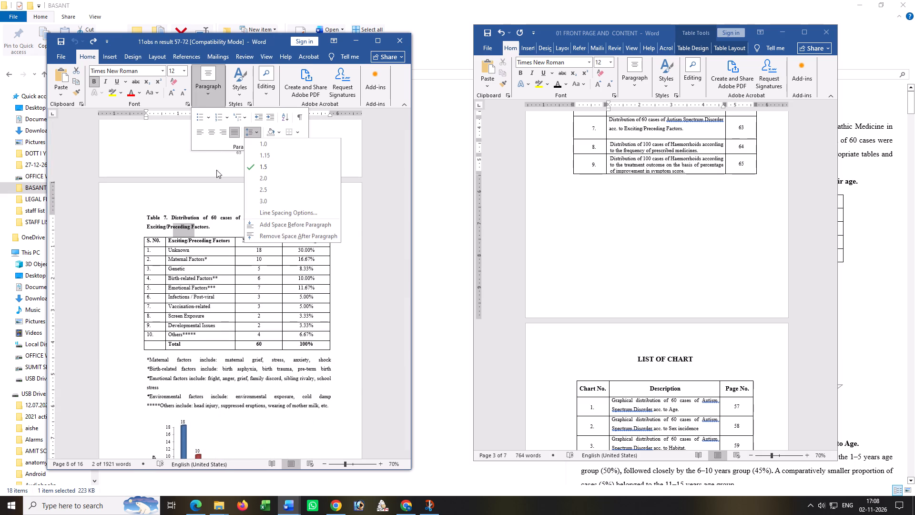
click(269, 237)
Shorten the Exciting/Preceding Factors chart and delete the empty line below it to bring the Chart 7 caption onto the same page.
scroll(191, 347, down, 11)
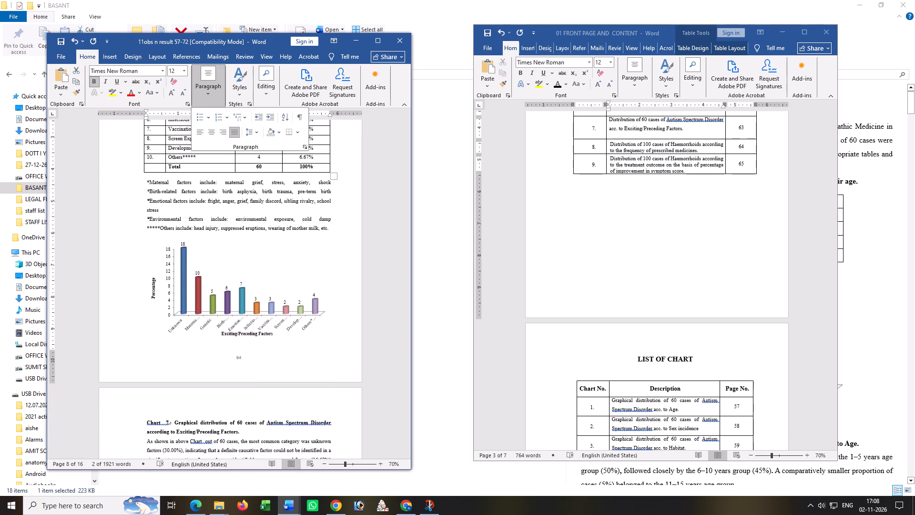
click(240, 333)
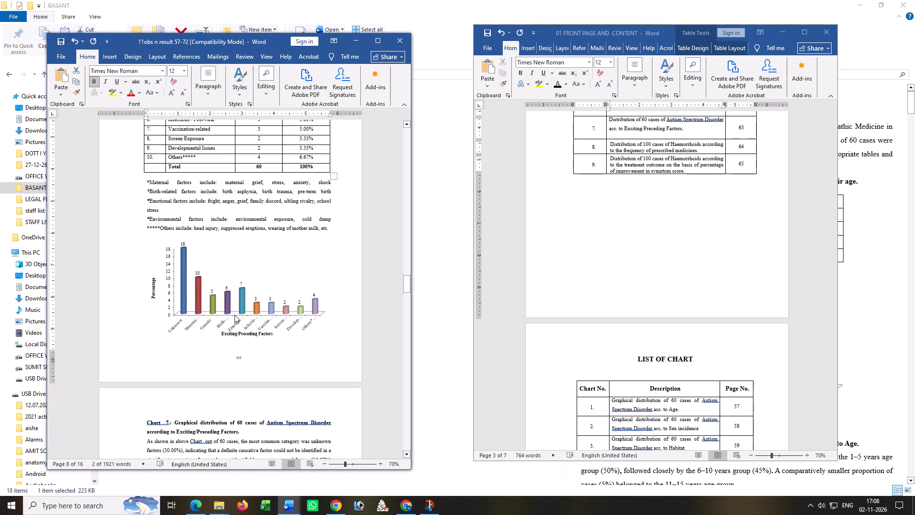
click(234, 315)
drag(241, 337, 240, 329)
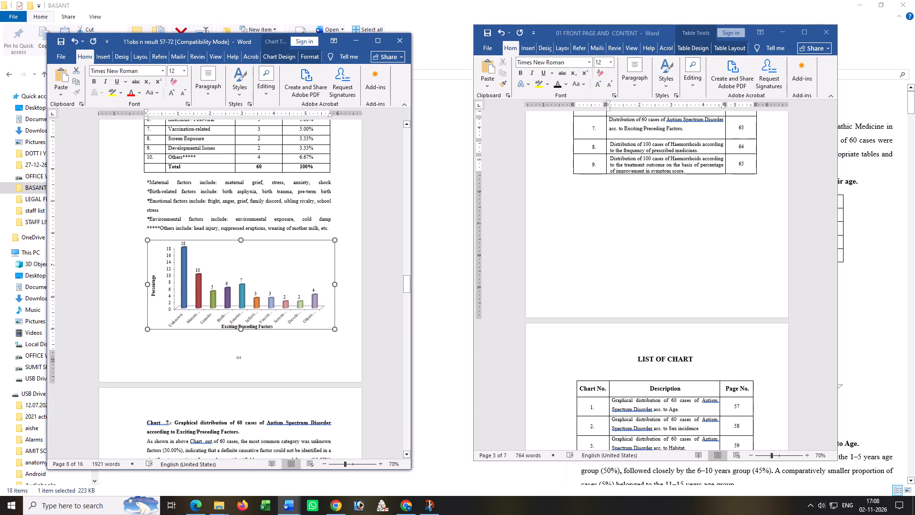
drag(240, 329, 249, 315)
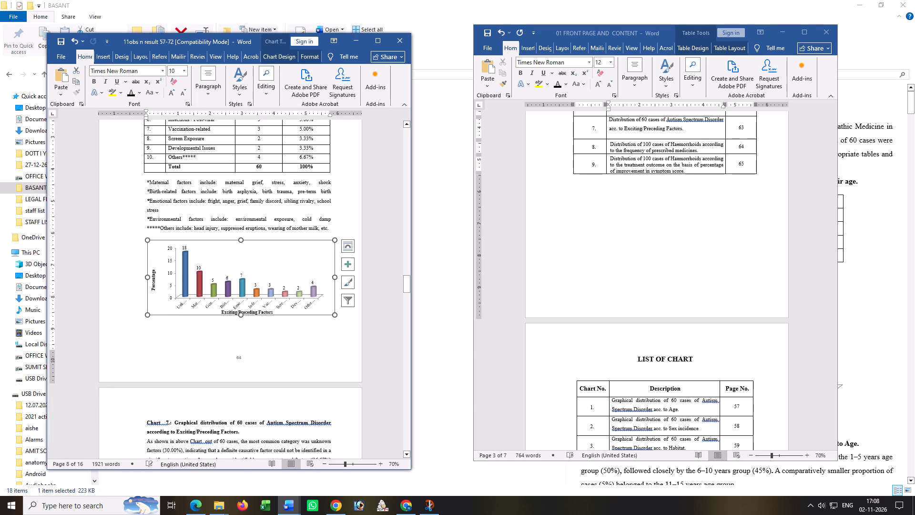
click(193, 331)
key(Delete)
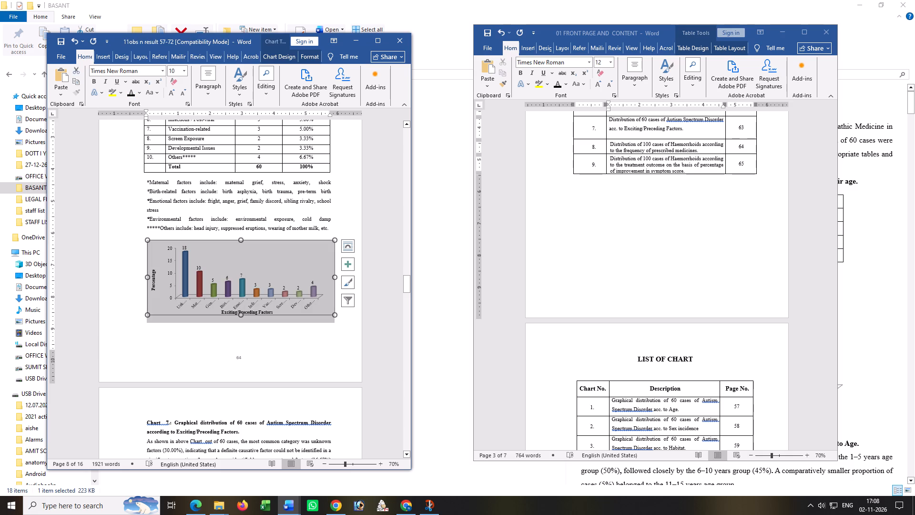
click(255, 334)
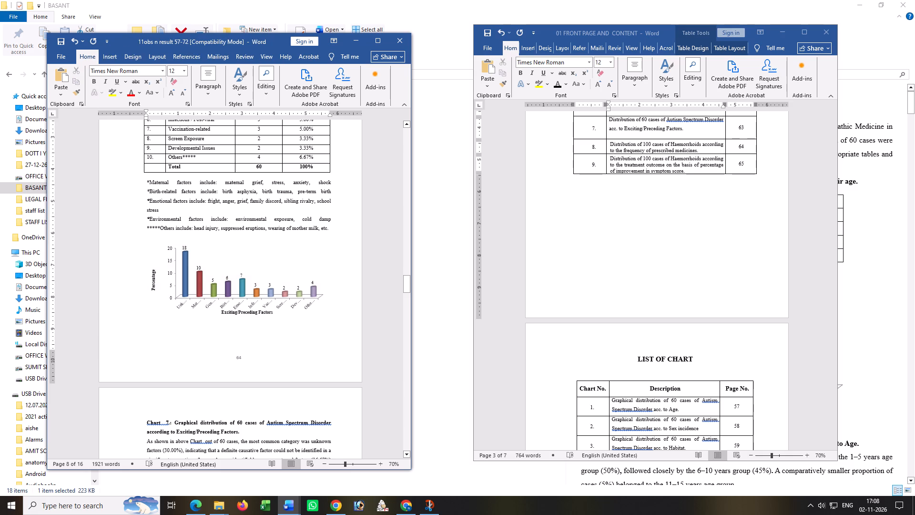
key(Delete)
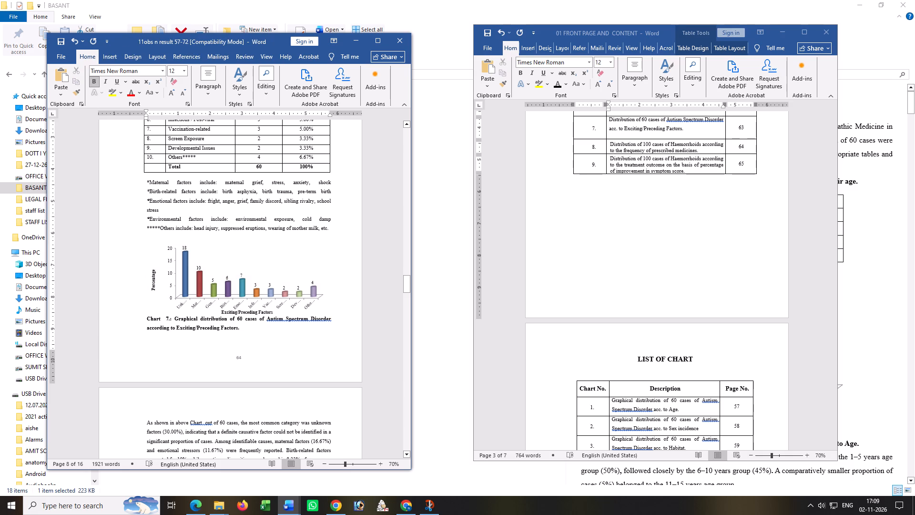
Replace the chart 7 description with the chapter's "Graphical distribution of 60 cases of Autism Spectrum Disorder according to Exciting/Preceding Factors.", as text only.
click(244, 333)
drag(243, 330, 173, 319)
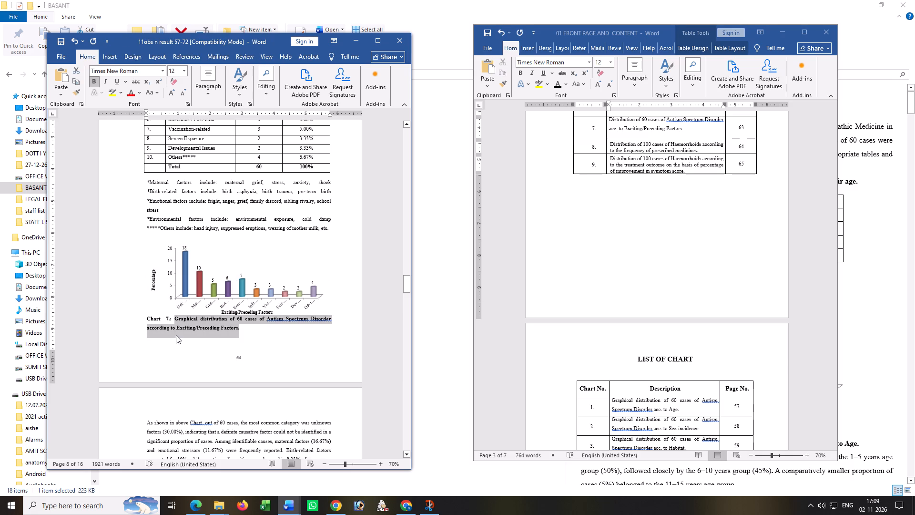
key(ctrl+c)
scroll(688, 423, down, 9)
scroll(621, 369, down, 1)
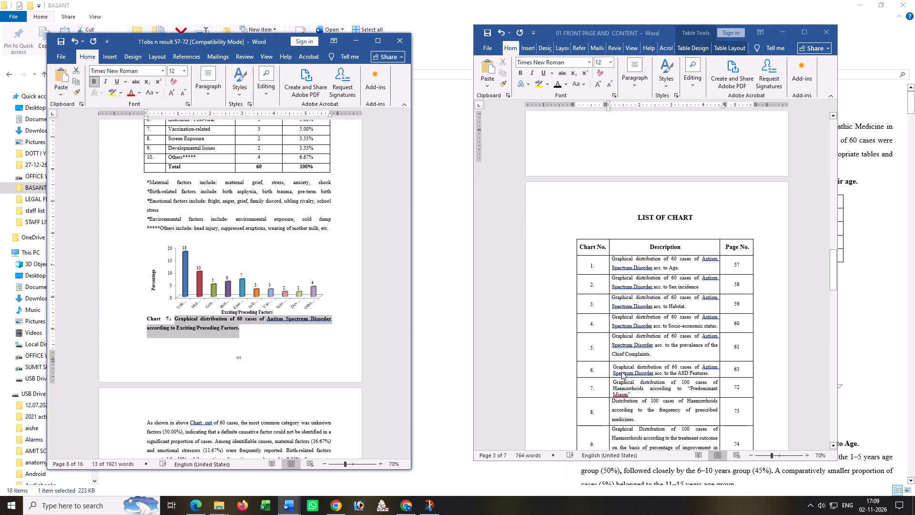
scroll(621, 371, down, 2)
click(639, 346)
drag(632, 346, 615, 337)
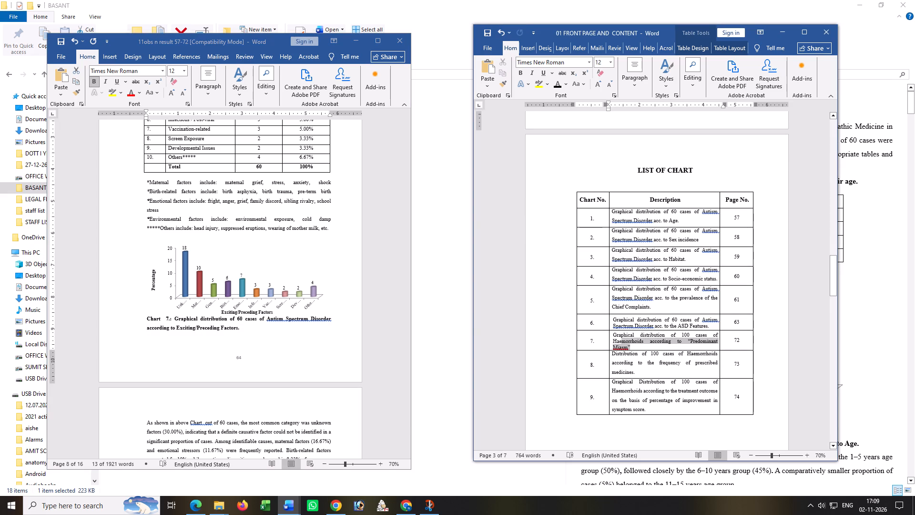
drag(615, 337, 613, 336)
key(ctrl+v)
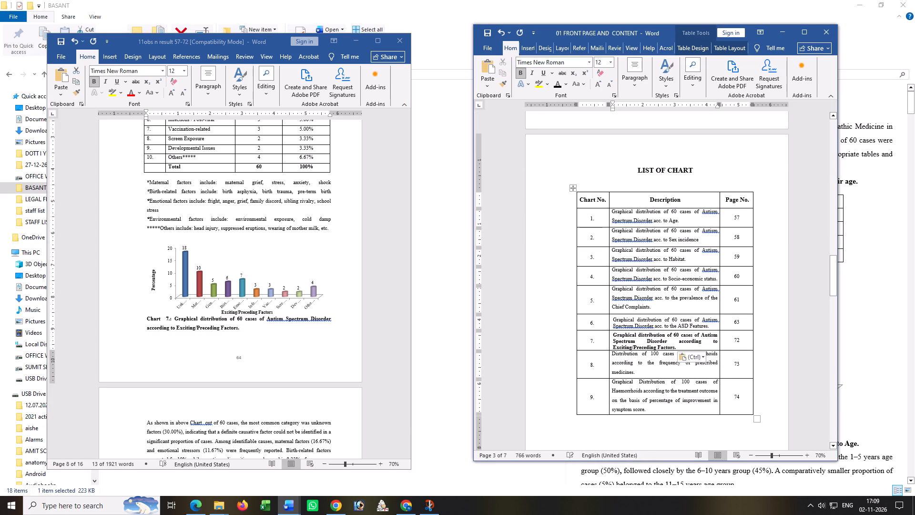
click(695, 357)
click(742, 380)
Set the page number to 64 for chart 7 in the List of Chart and for table 7 in the list of tables.
drag(742, 340, 730, 340)
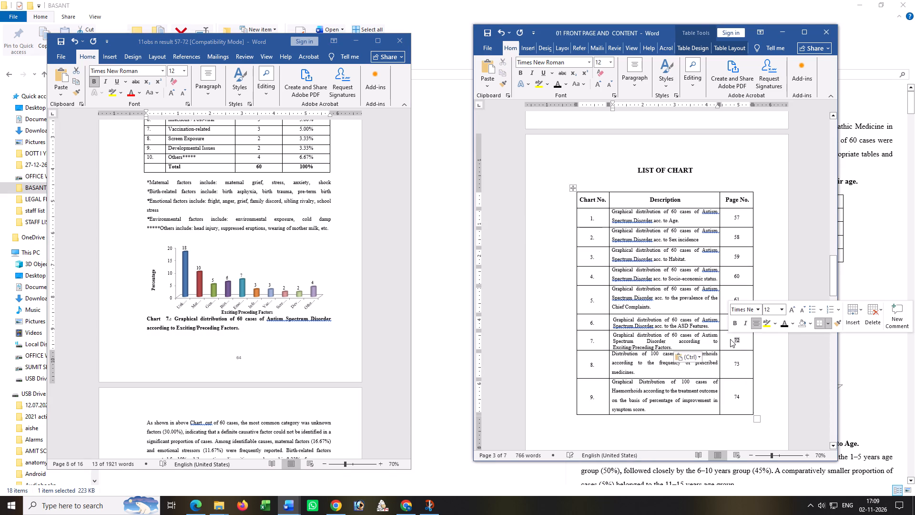
text(64)
scroll(706, 231, up, 12)
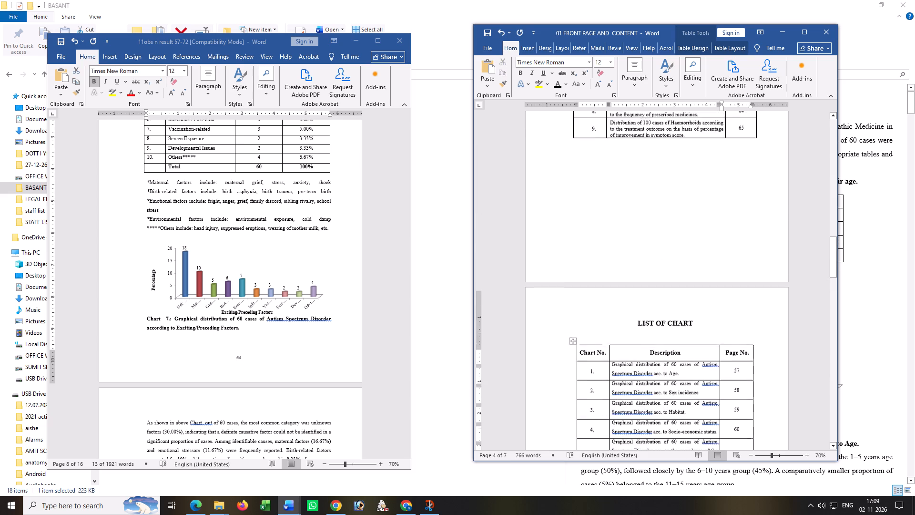
scroll(706, 231, up, 6)
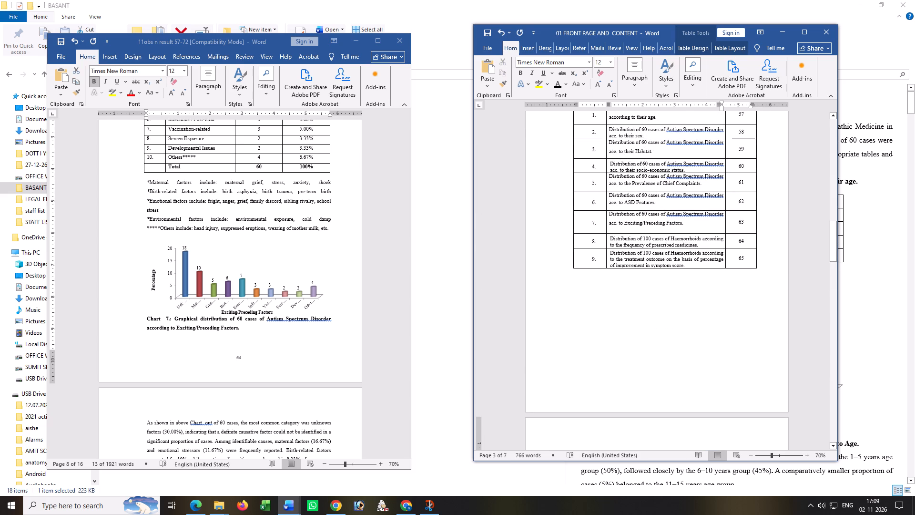
drag(747, 221, 737, 221)
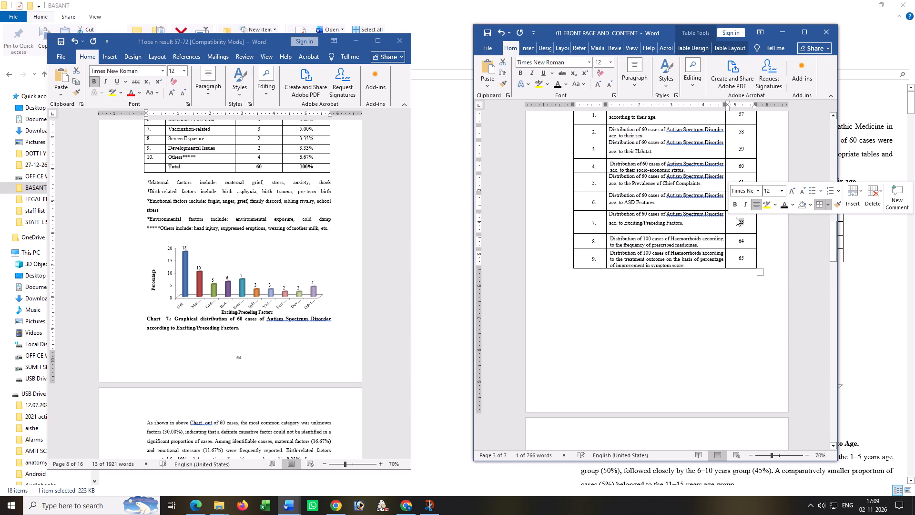
text(64)
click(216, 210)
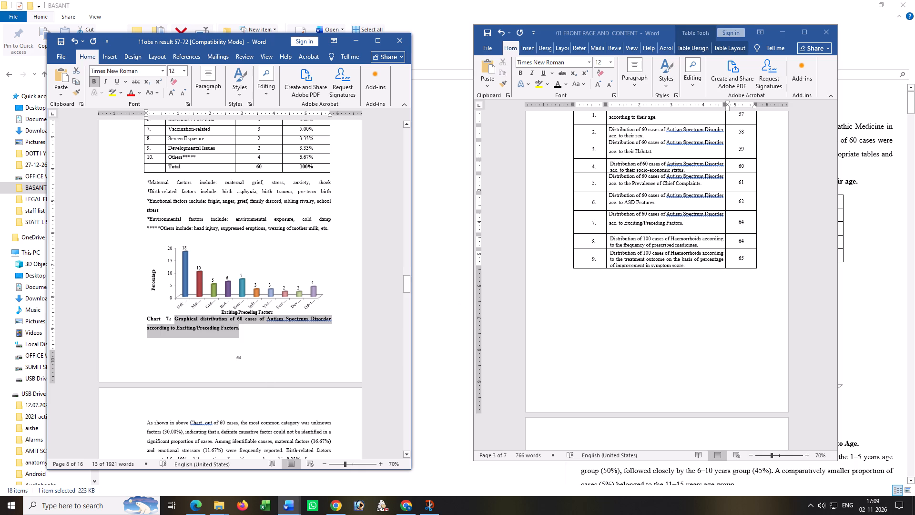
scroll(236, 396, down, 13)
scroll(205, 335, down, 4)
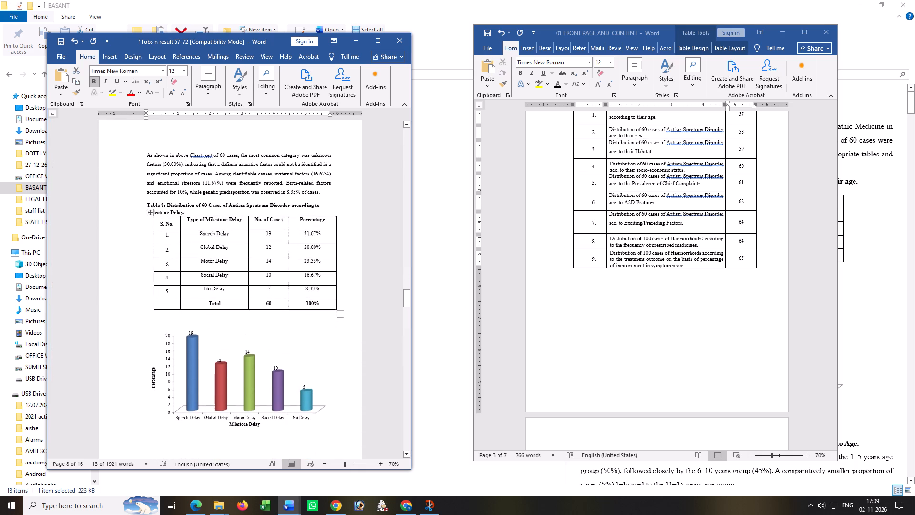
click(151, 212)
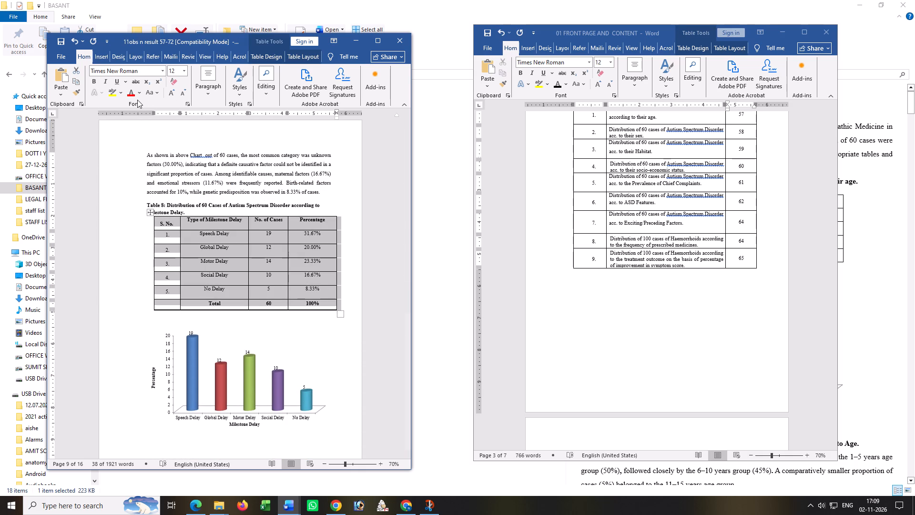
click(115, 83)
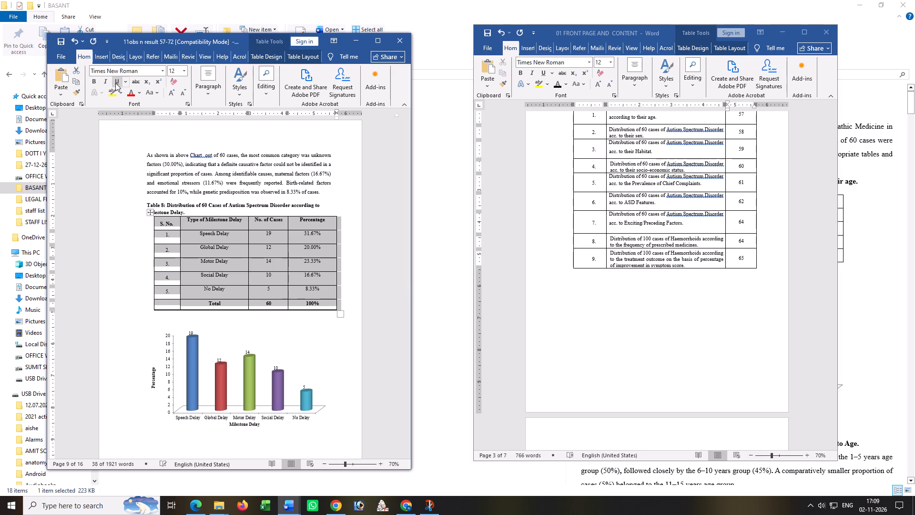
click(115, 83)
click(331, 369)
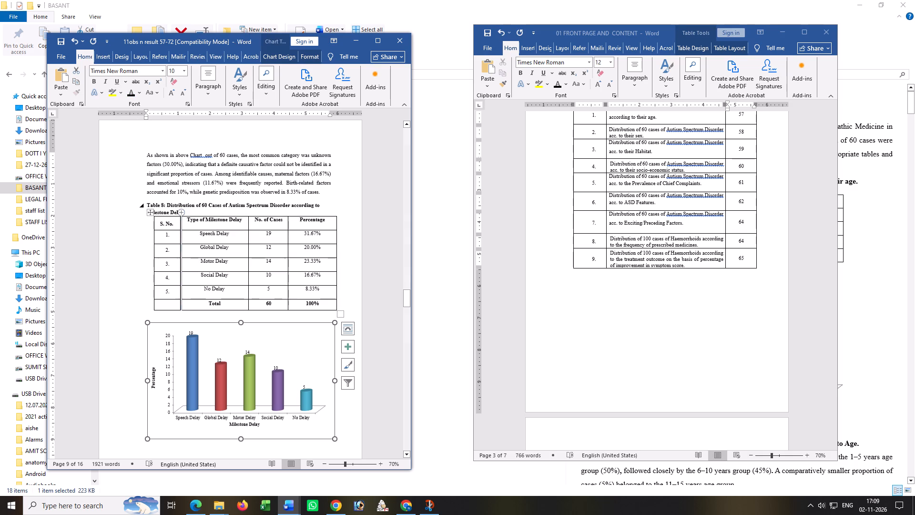
Shift the Table 8 milestone delay table in the chapter to line up with the text's left margin.
scroll(166, 338, down, 6)
scroll(170, 347, up, 11)
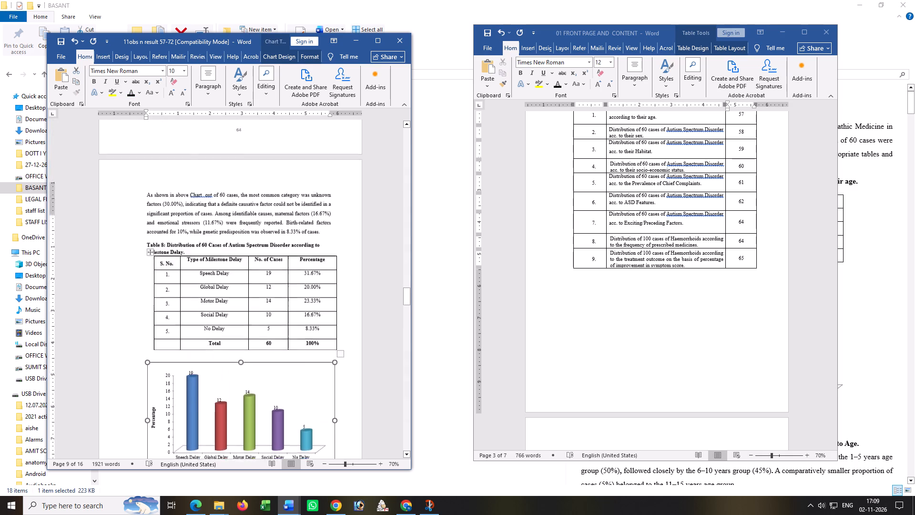
scroll(223, 265, up, 4)
scroll(181, 325, down, 4)
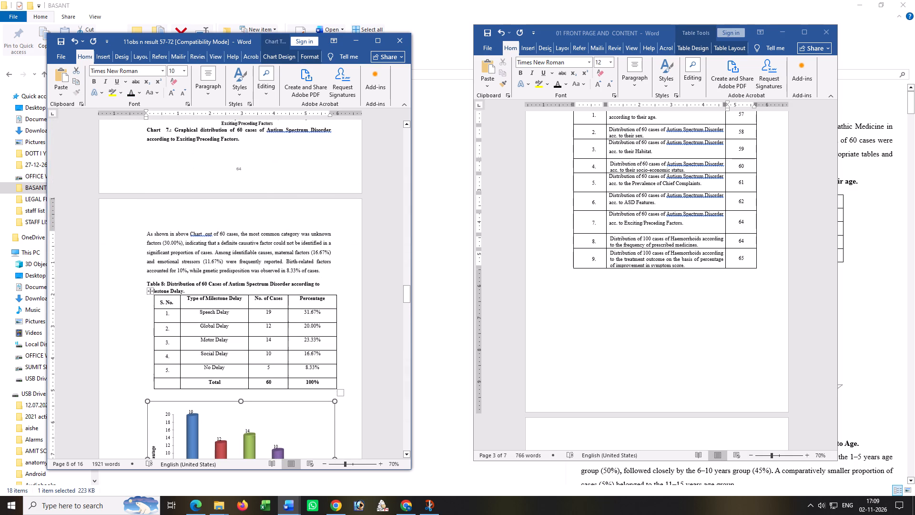
click(175, 325)
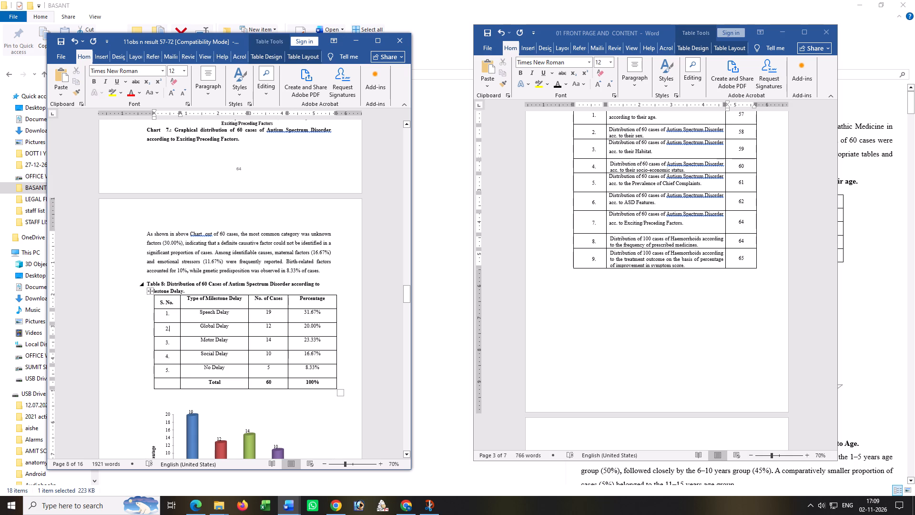
click(149, 292)
drag(153, 113, 148, 113)
click(194, 397)
click(178, 402)
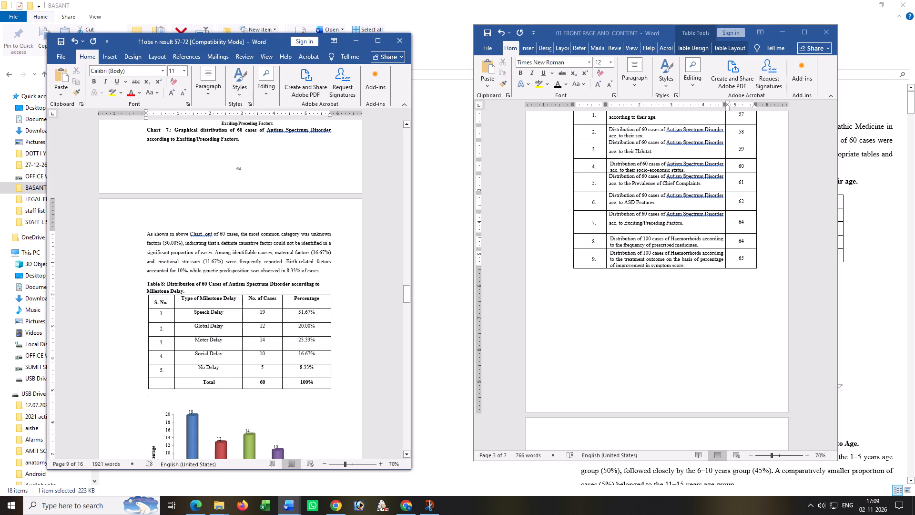
click(160, 396)
scroll(211, 305, up, 5)
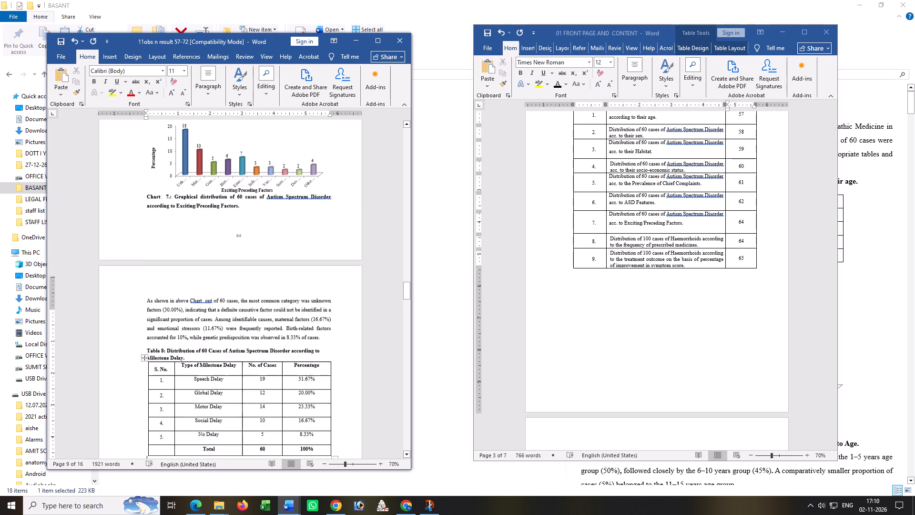
Remove the extra paragraph spacing before the Table 8 caption in the chapter.
drag(158, 356, 169, 356)
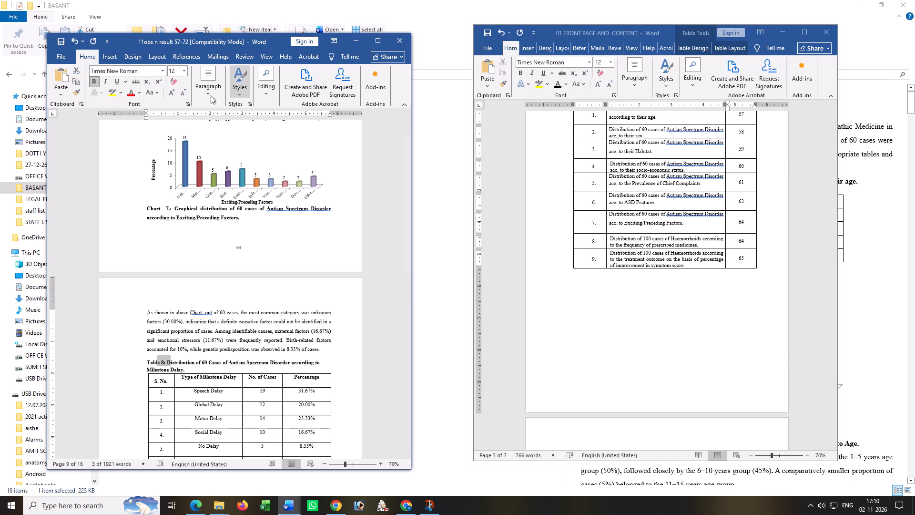
click(205, 93)
click(252, 135)
click(270, 227)
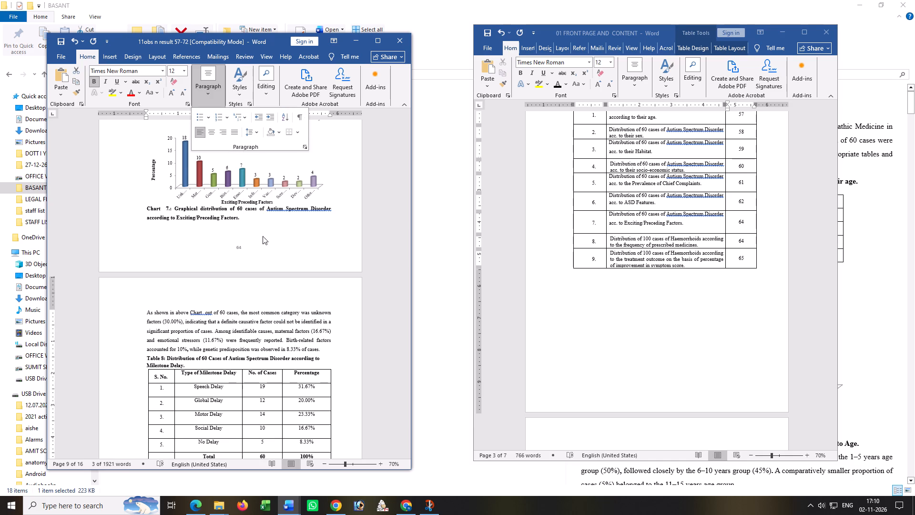
click(204, 347)
Delete the empty line below the Milestone Delay chart to bring the Chart 8 caption onto the same page.
scroll(204, 346, down, 17)
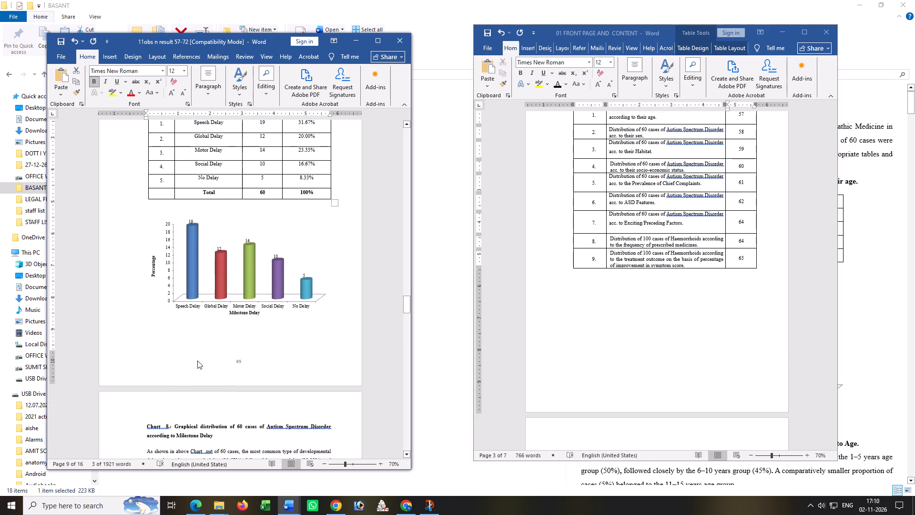
click(229, 336)
key(Delete)
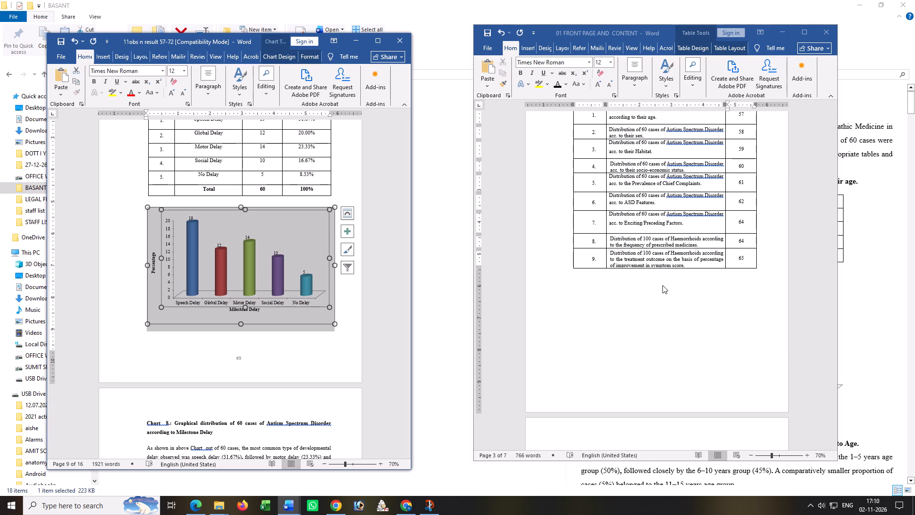
click(352, 323)
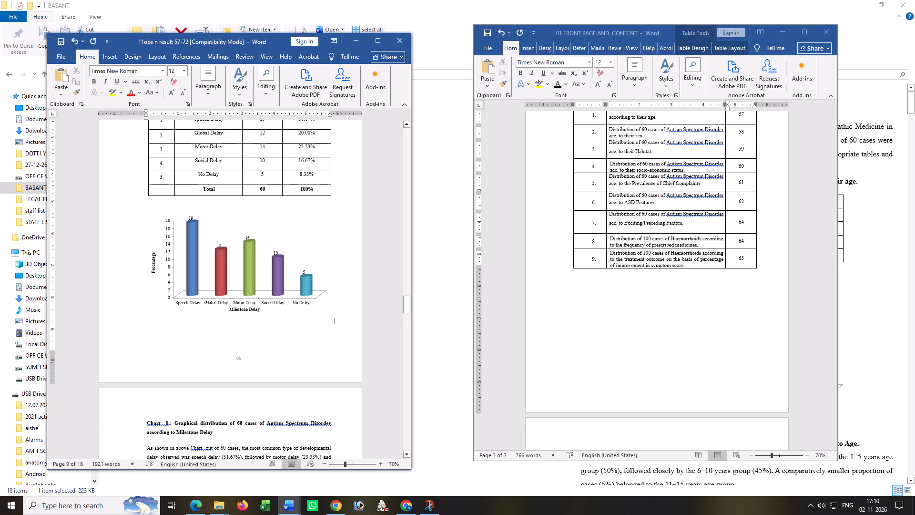
key(Delete)
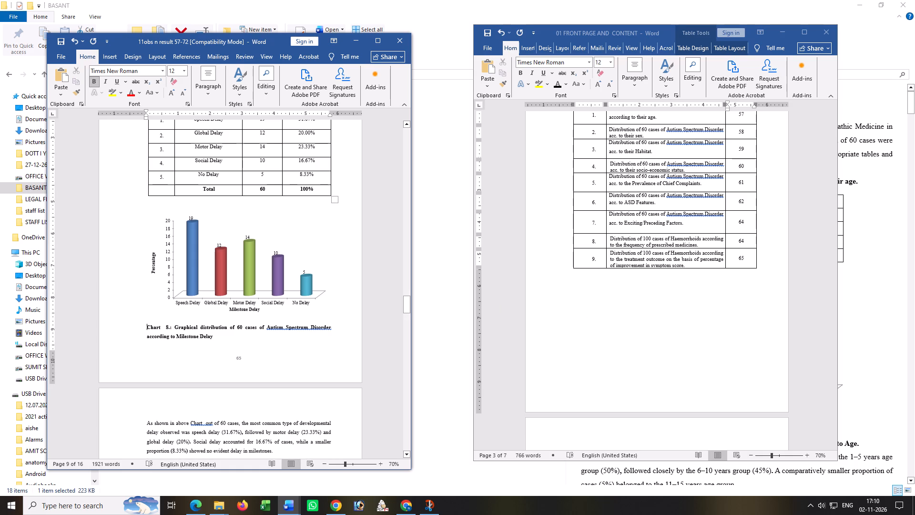
Replace the chart 8 description with the chapter's "Graphical distribution of 60 cases of Autism Spectrum Disorder according to Milestone Delay", as text only.
drag(216, 337, 149, 325)
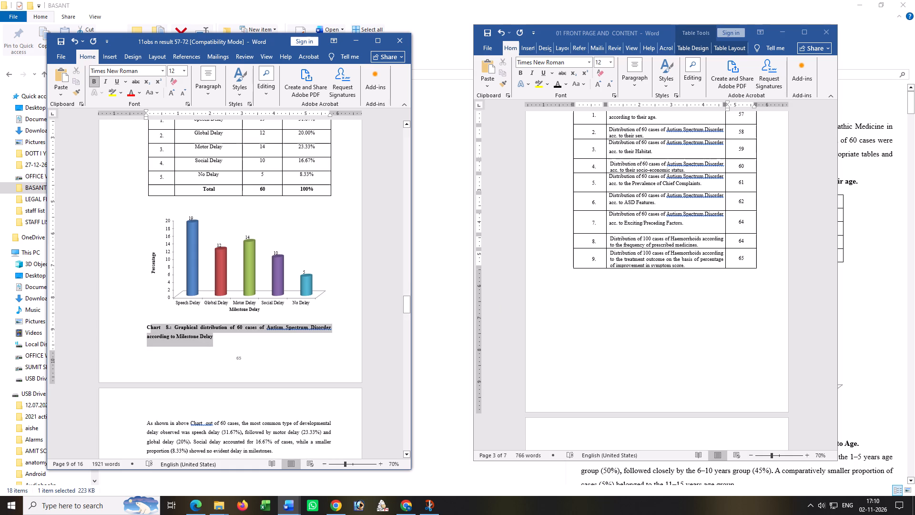
drag(149, 325, 173, 330)
key(ctrl+c)
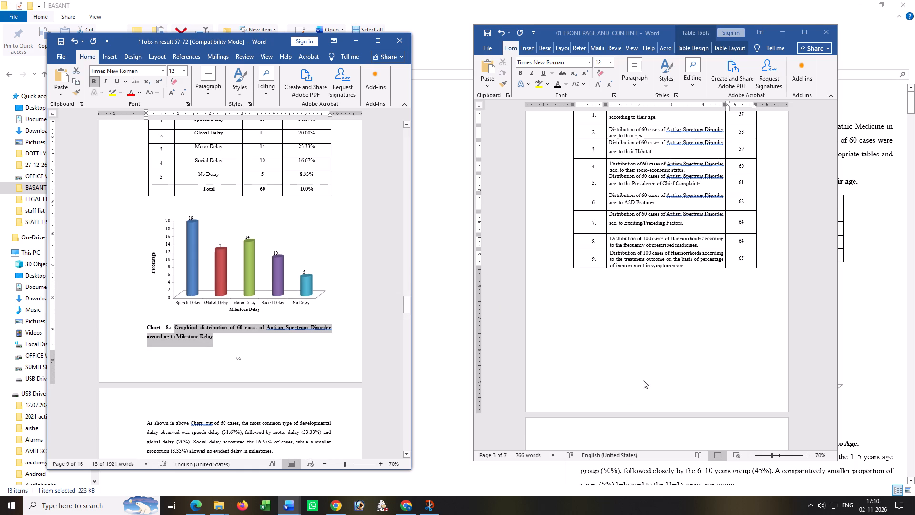
scroll(658, 310, down, 18)
scroll(623, 357, down, 2)
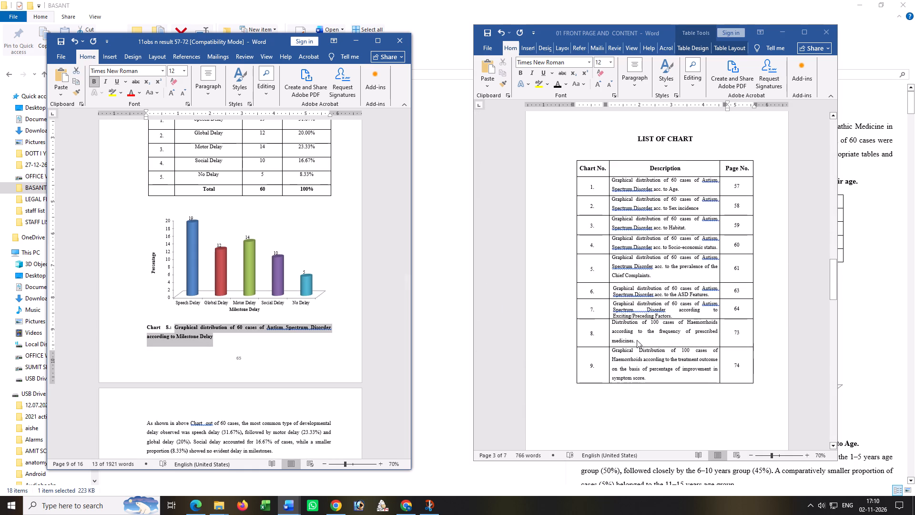
click(634, 337)
drag(635, 339, 611, 324)
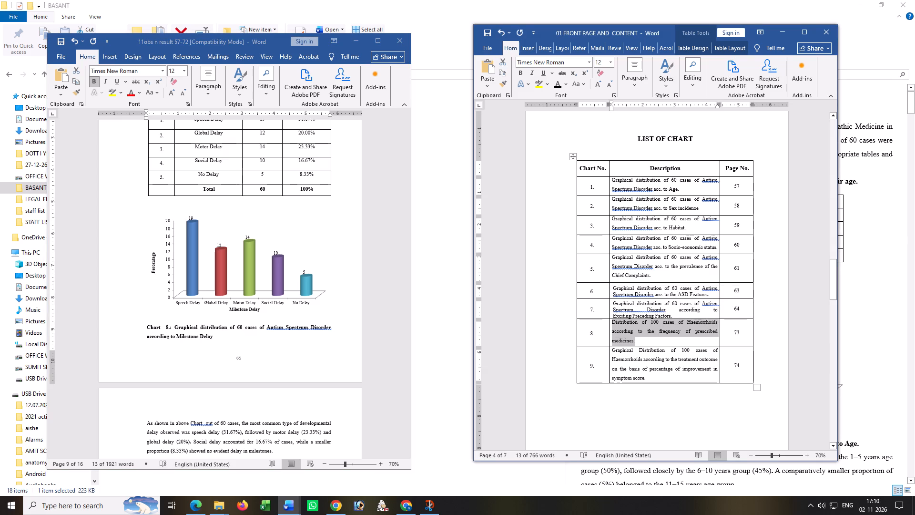
key(ctrl+v)
click(650, 350)
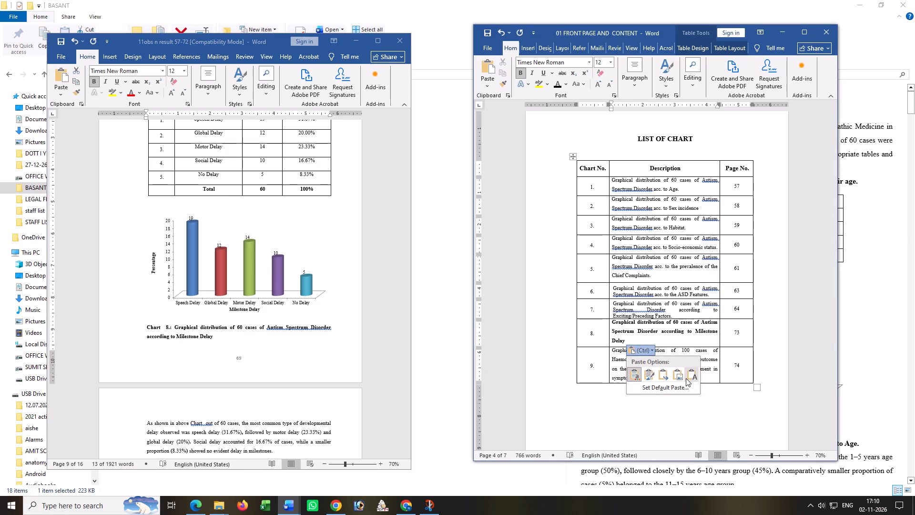
click(691, 375)
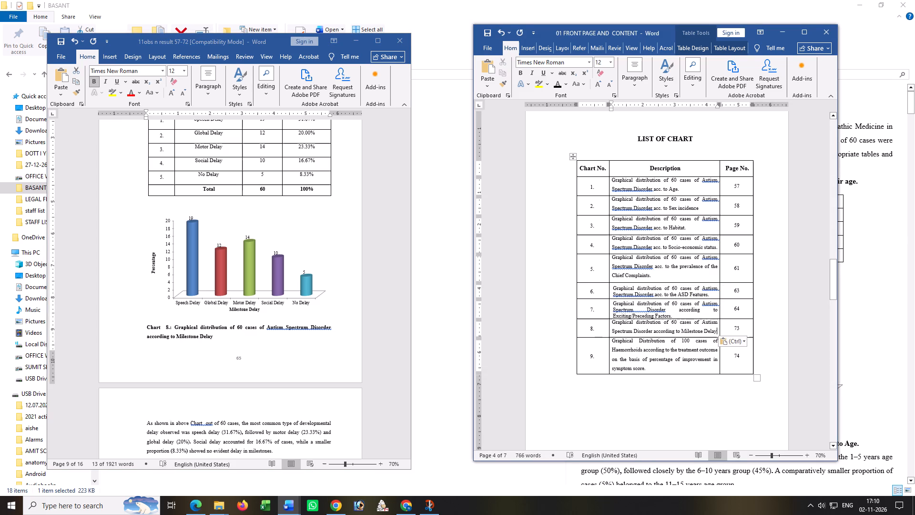
Delete the empty line below the Feeding History chart to bring the Chart 9 caption onto the same page.
scroll(256, 381, down, 6)
scroll(183, 356, down, 3)
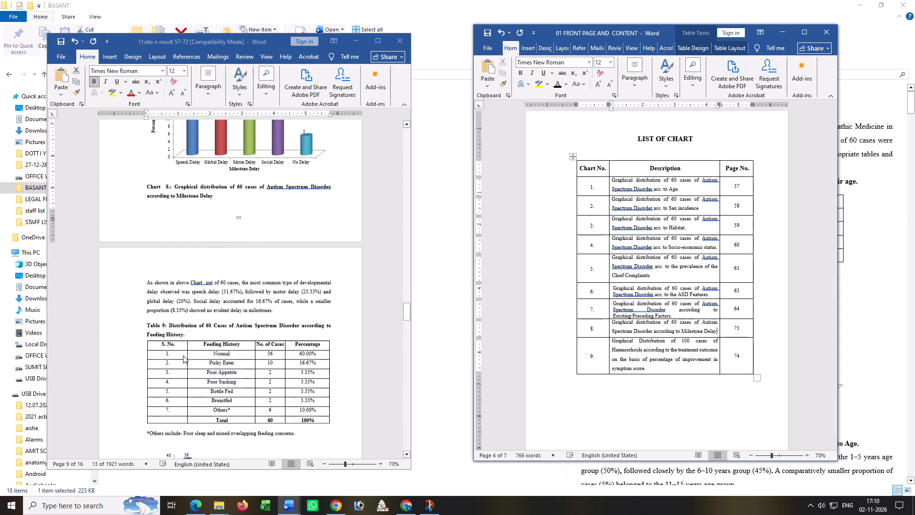
click(169, 326)
scroll(177, 351, down, 16)
scroll(228, 366, down, 4)
click(199, 246)
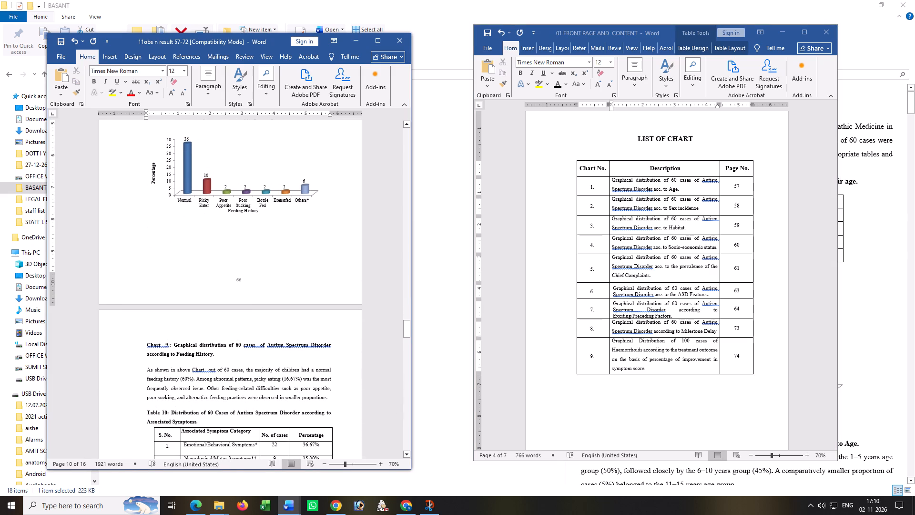
key(Delete)
Review the chapter's remaining tables and charts, 10 to 14, for captions separated from their charts.
scroll(242, 402, down, 12)
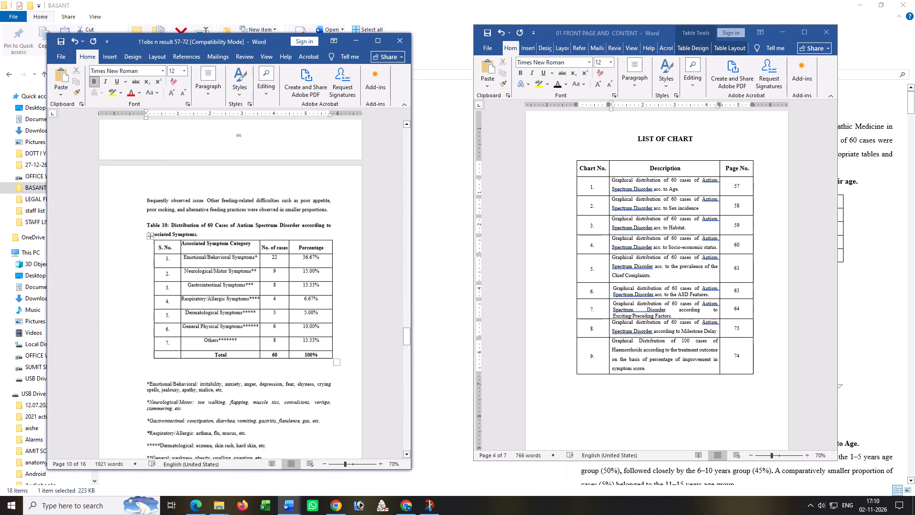
scroll(240, 422, down, 20)
scroll(240, 422, down, 18)
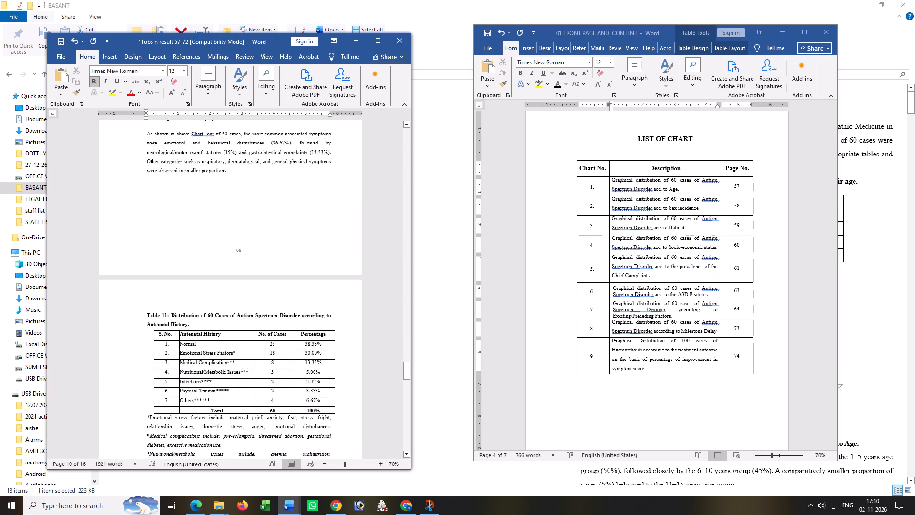
scroll(253, 402, down, 20)
scroll(253, 402, down, 20)
scroll(253, 402, down, 2)
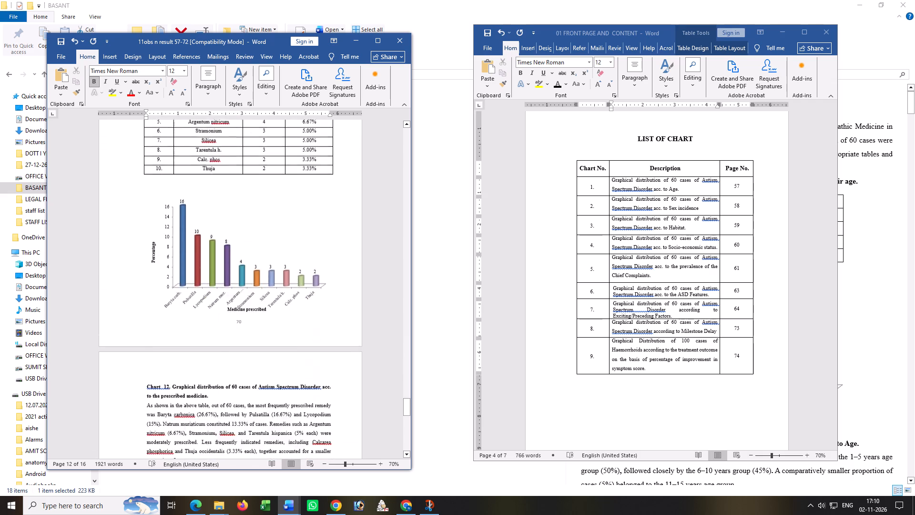
scroll(263, 404, down, 20)
scroll(263, 404, down, 20)
scroll(263, 404, down, 8)
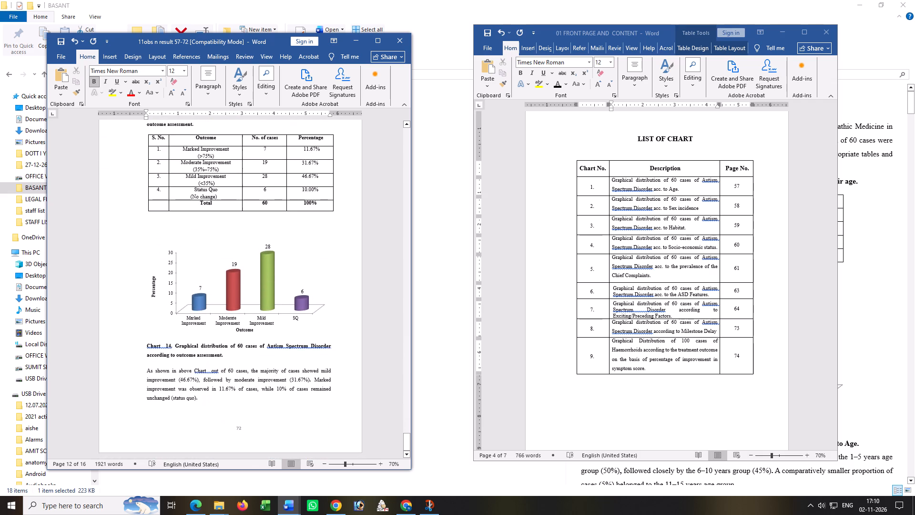
scroll(266, 404, down, 6)
scroll(269, 404, up, 12)
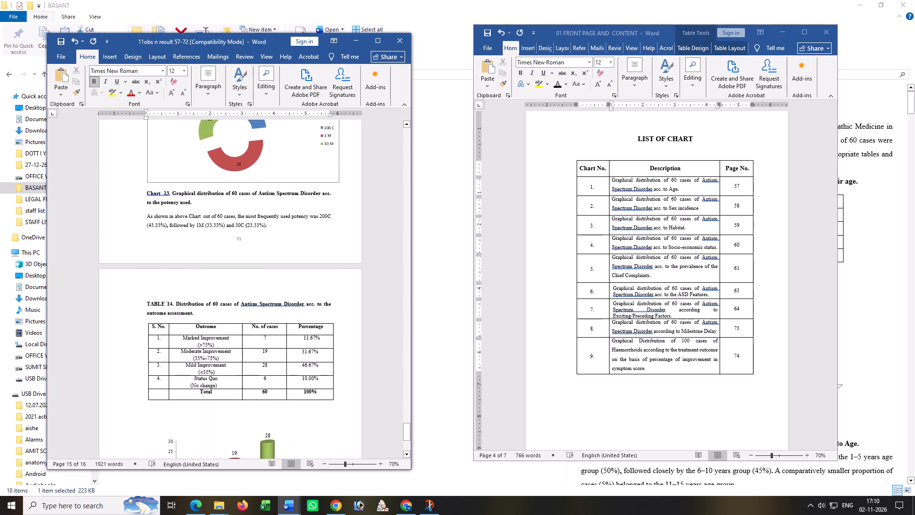
scroll(269, 404, up, 20)
scroll(269, 404, up, 11)
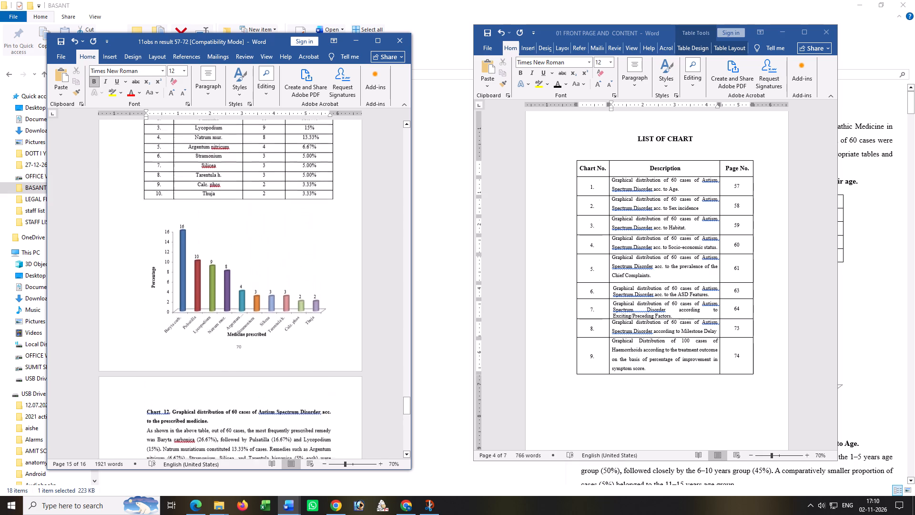
scroll(269, 404, up, 4)
Remove the spacing after the antenatal history paragraph above the Table 12 caption.
click(151, 274)
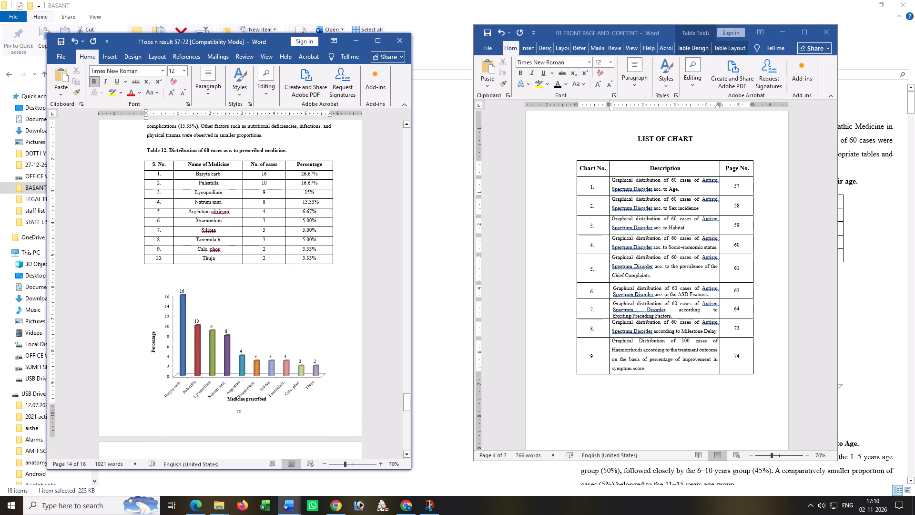
drag(157, 274, 154, 284)
scroll(200, 192, up, 5)
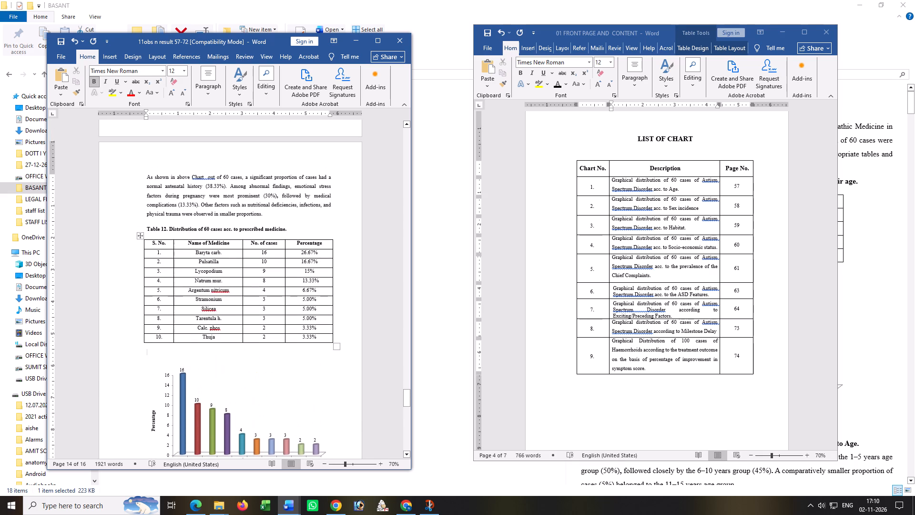
drag(163, 216, 195, 217)
click(213, 89)
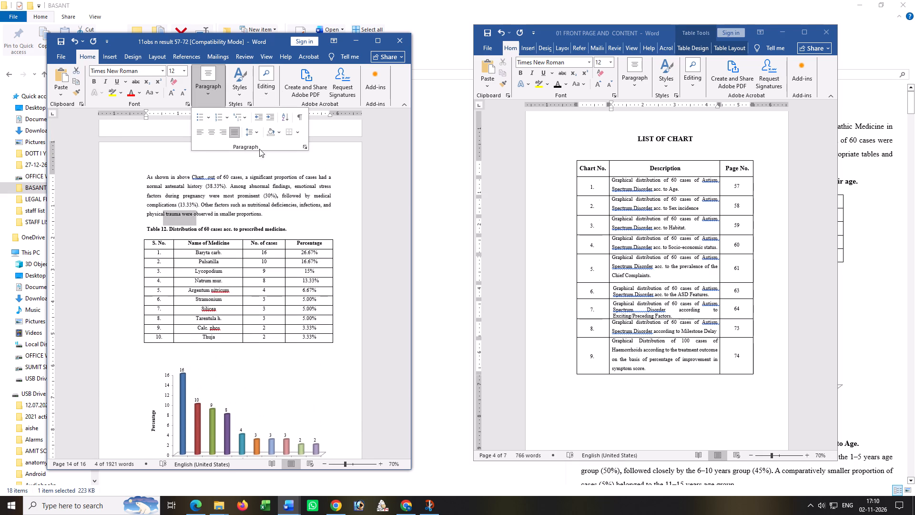
click(255, 132)
click(279, 237)
scroll(193, 321, down, 2)
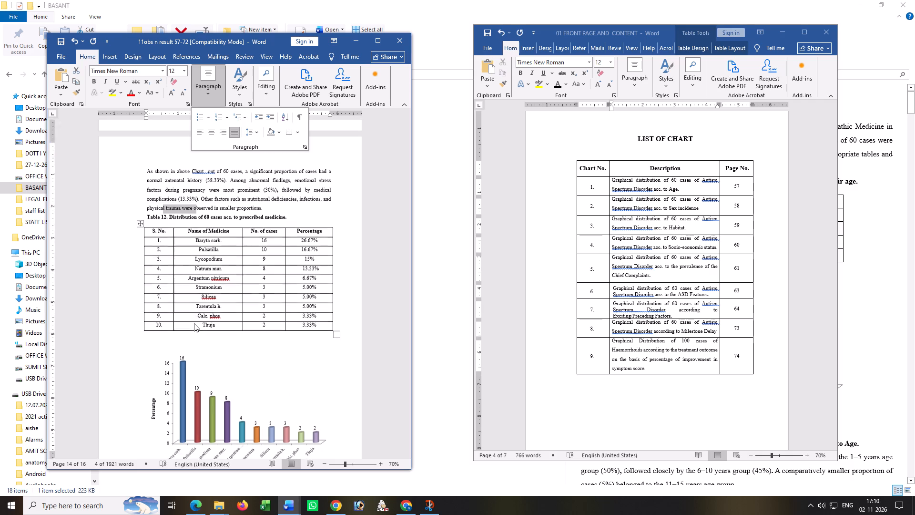
scroll(194, 323, down, 6)
scroll(233, 363, up, 4)
scroll(226, 302, up, 4)
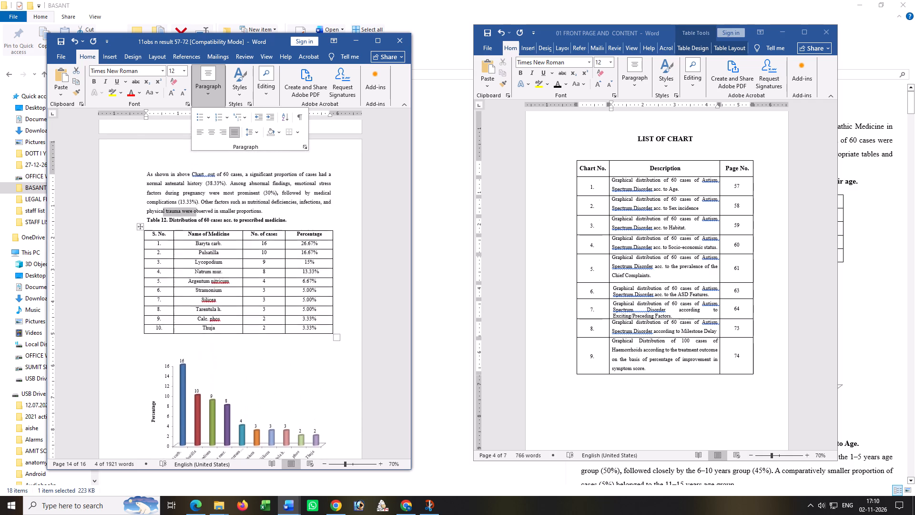
scroll(224, 299, up, 12)
click(202, 285)
Replace the chart 9 description with Table 9's caption "Distribution of 60 Cases of Autism Spectrum Disorder according to Feeding History.", as text only.
scroll(210, 292, up, 15)
scroll(216, 234, up, 3)
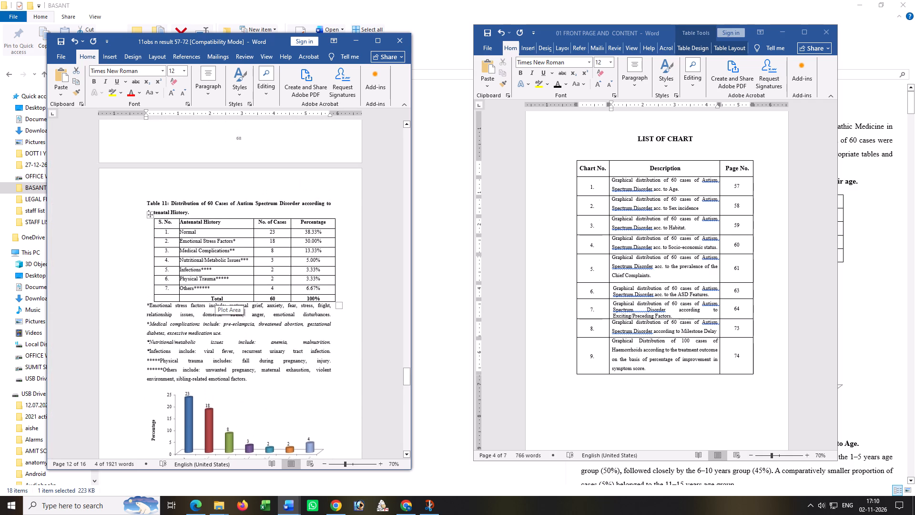
scroll(337, 307, up, 20)
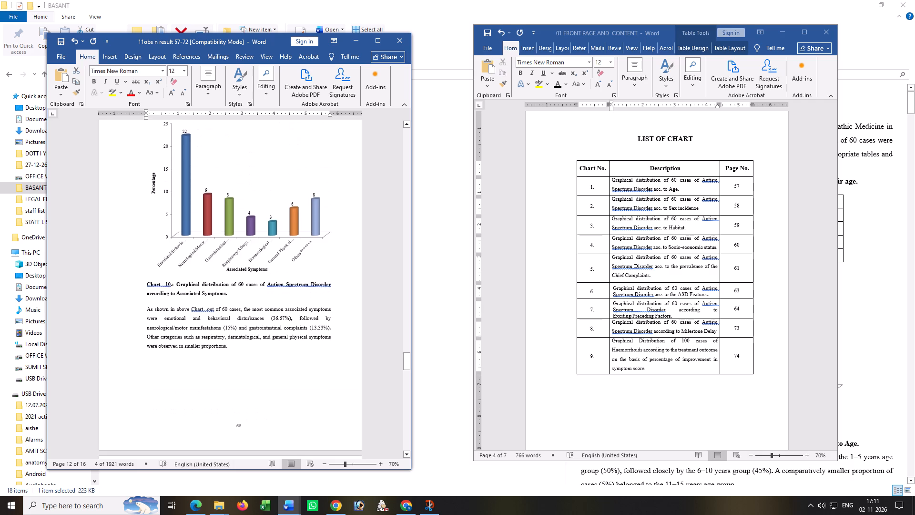
scroll(226, 312, up, 20)
scroll(226, 312, down, 7)
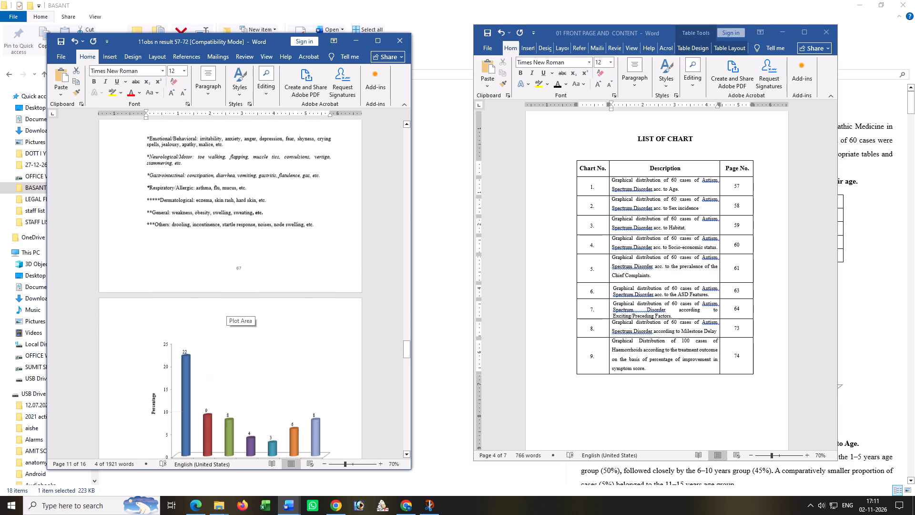
scroll(226, 312, up, 18)
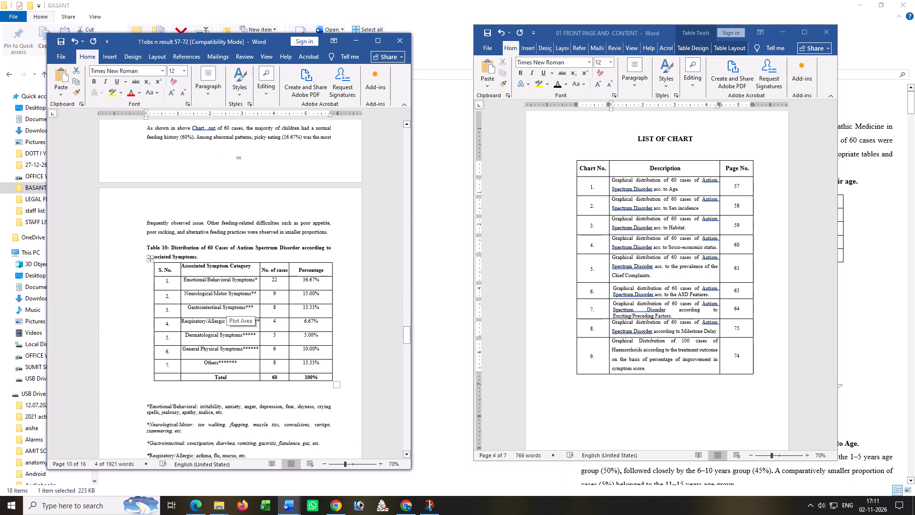
scroll(149, 311, up, 20)
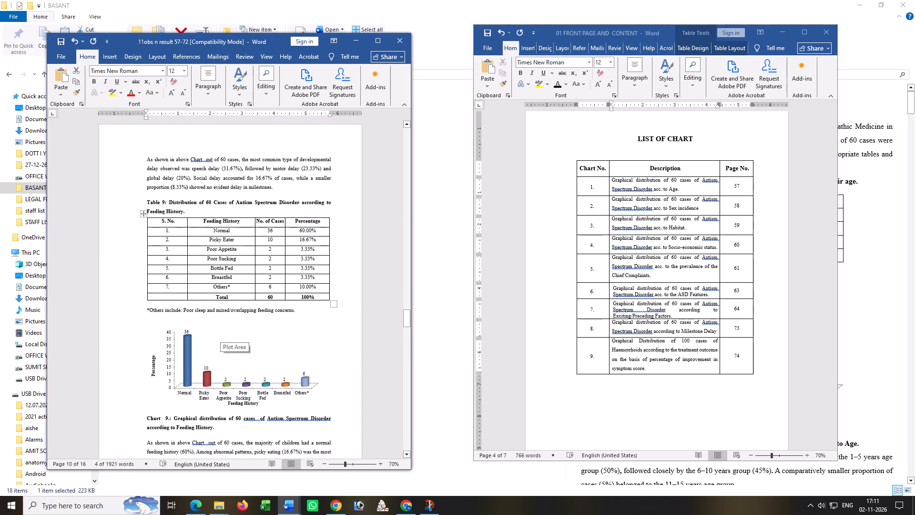
drag(171, 201, 192, 210)
key(ctrl+c)
click(646, 369)
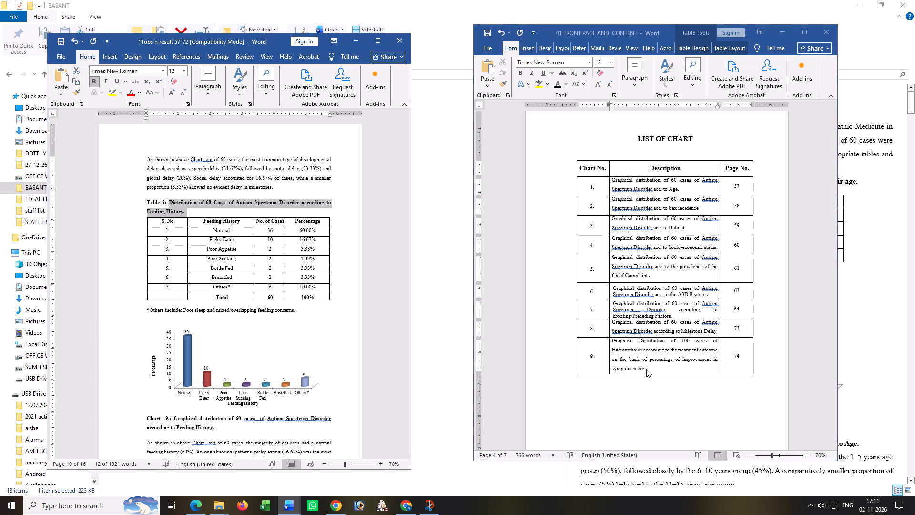
drag(648, 367, 610, 341)
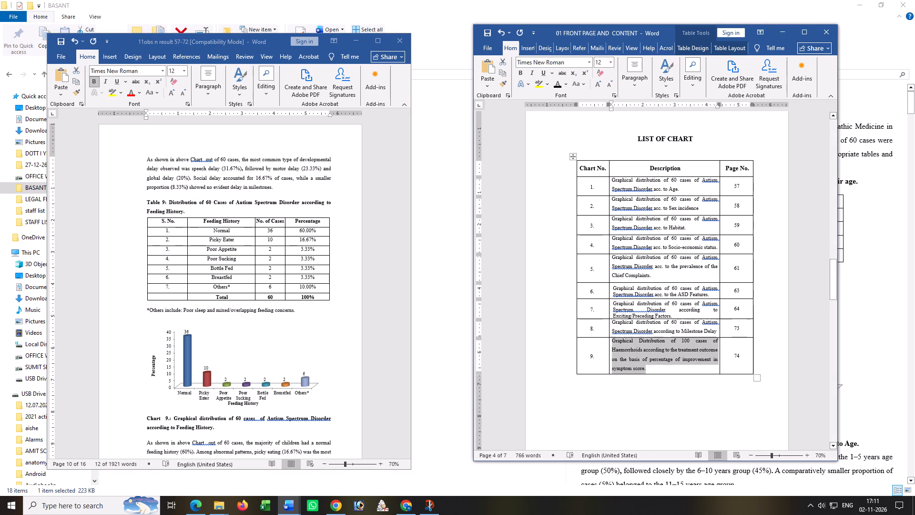
key(ctrl+v)
click(717, 362)
click(770, 382)
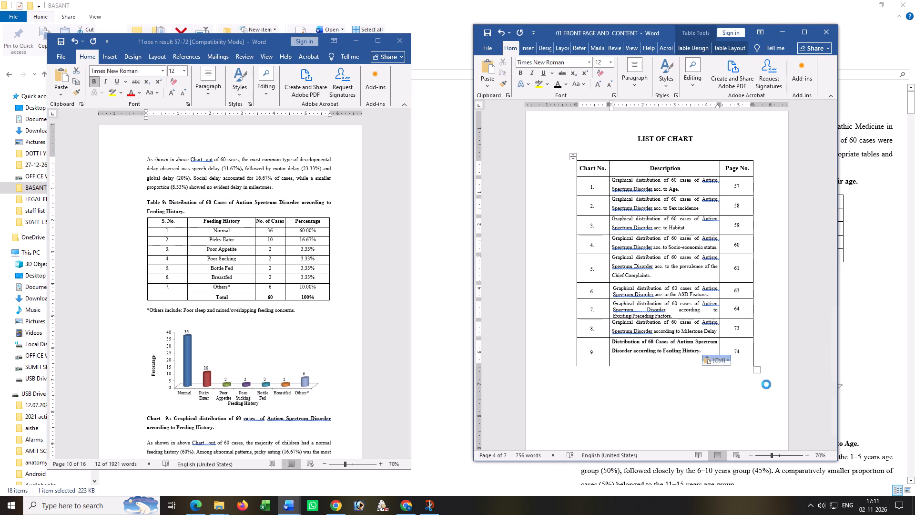
Set the page numbers in the list of charts to 65 for chart 8 and 76 for chart 9.
scroll(221, 348, down, 6)
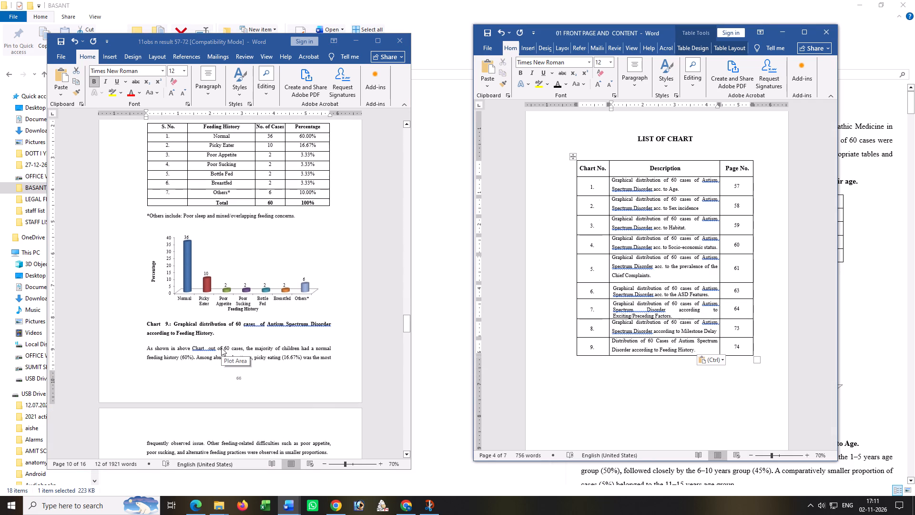
drag(740, 327, 733, 327)
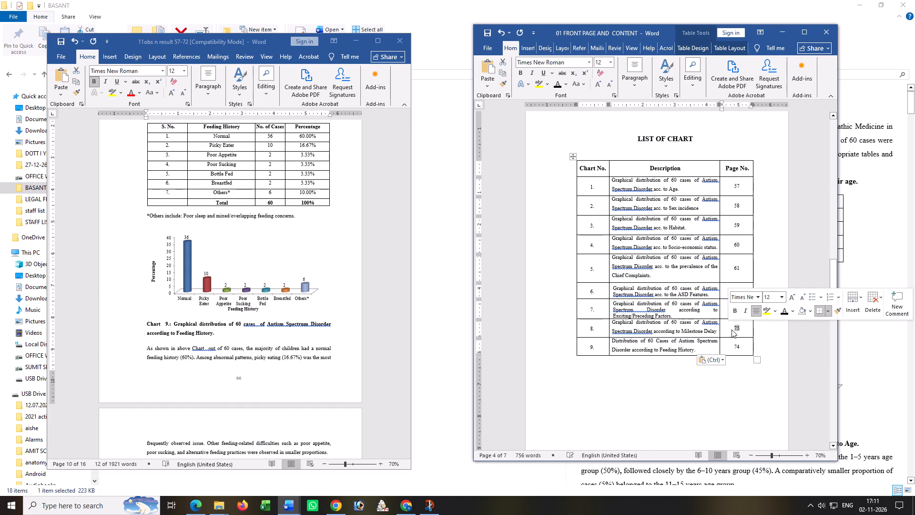
text(65)
key(Down)
key(BackSpace)
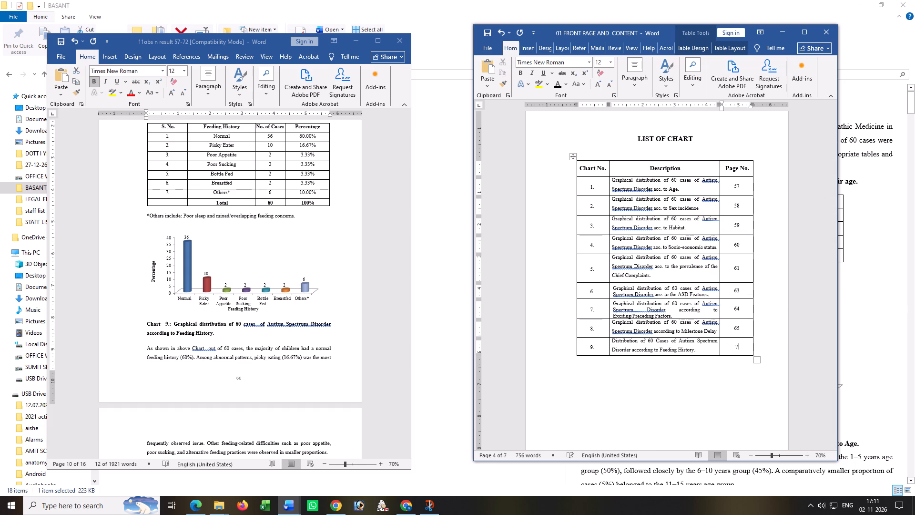
key(6)
Add a chart row with Table 10's caption "Distribution of 60 Cases of Autism Spectrum Disorder according to Associated Symptoms" as text only and page number 77.
key(Tab)
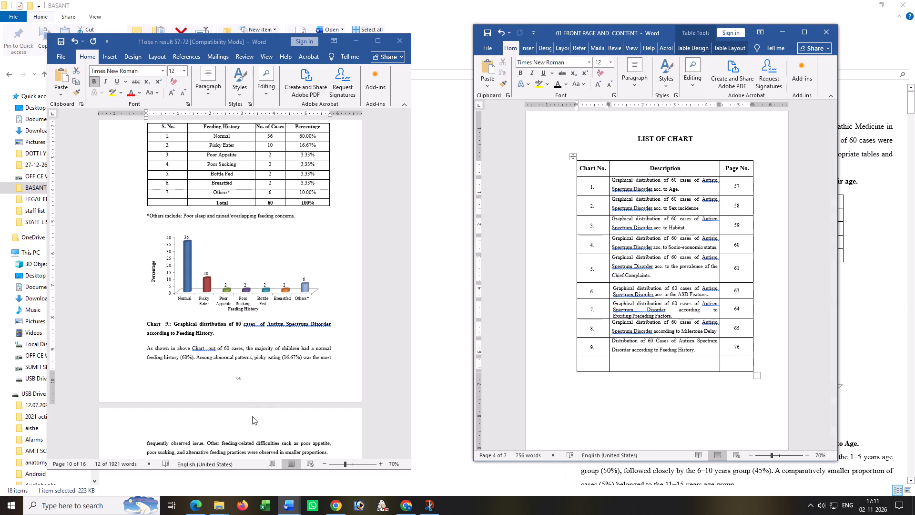
click(198, 335)
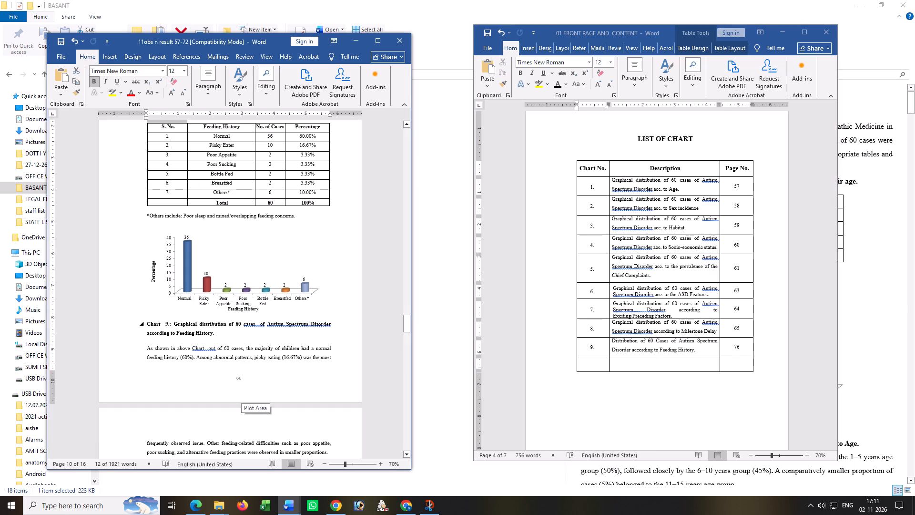
scroll(199, 334, down, 10)
drag(171, 309, 196, 319)
key(ctrl+c)
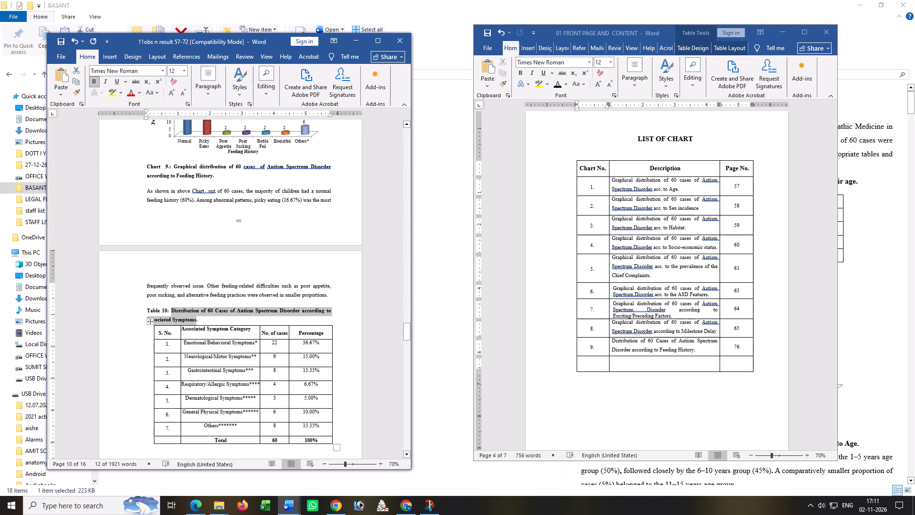
click(626, 359)
click(621, 362)
key(ctrl+v)
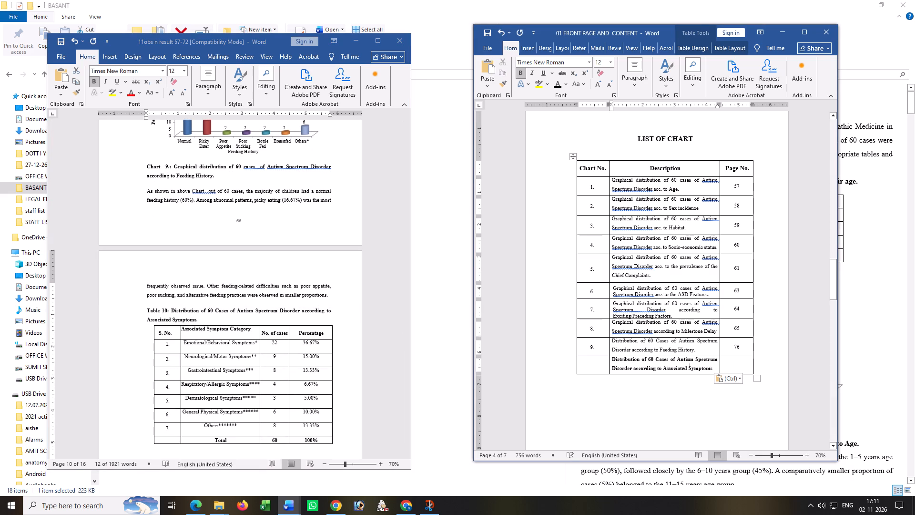
click(743, 379)
click(737, 377)
click(775, 403)
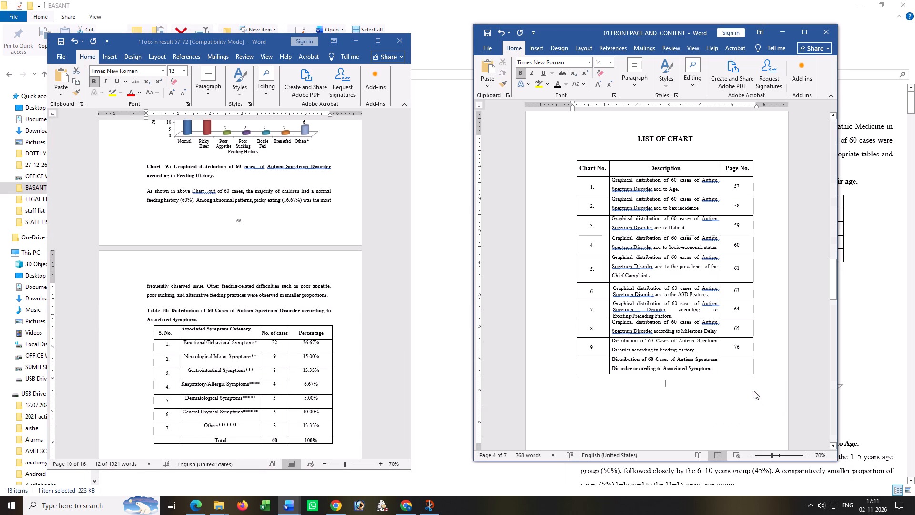
click(740, 369)
text(77)
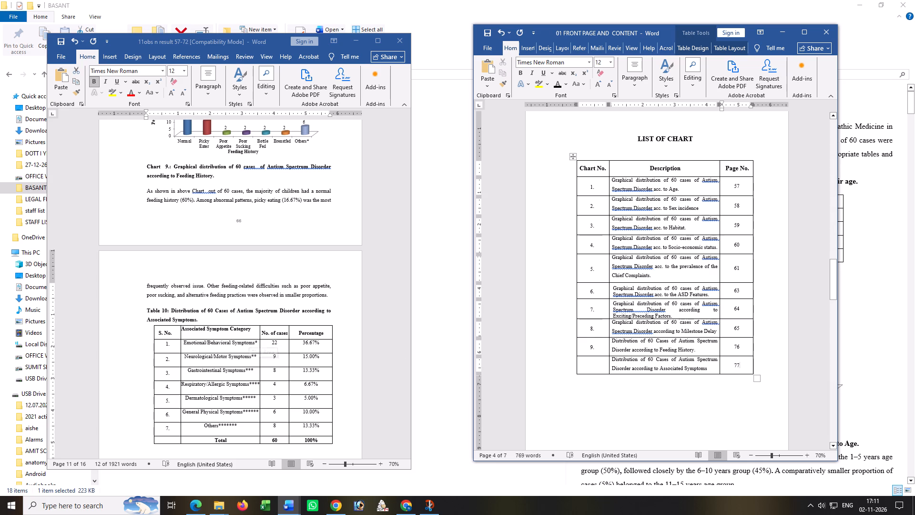
Correct the page numbers to 66 for chart 9 and 67 for the Associated Symptoms row, and number that row 10.
drag(739, 349, 733, 349)
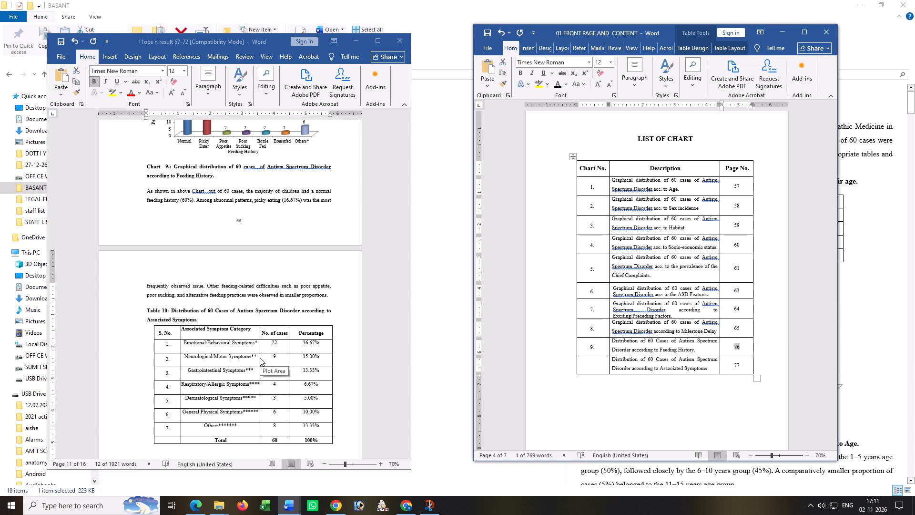
text(66)
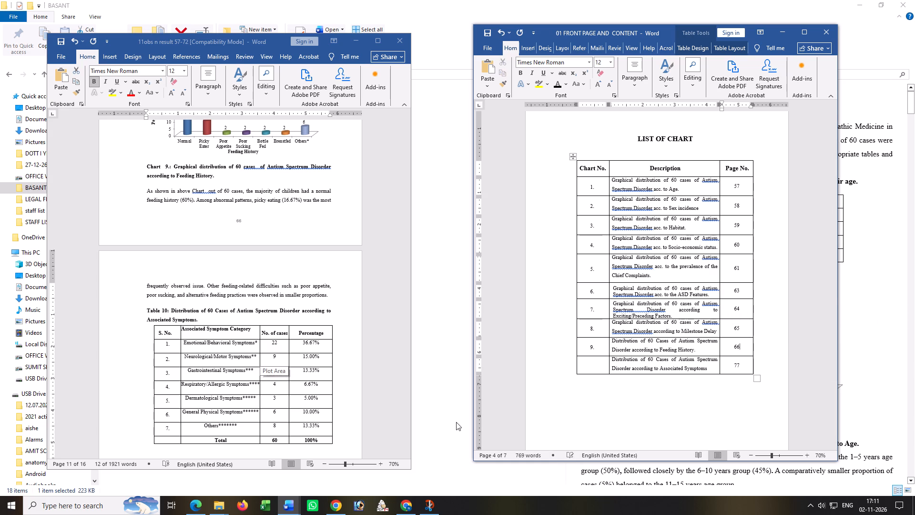
drag(740, 367, 733, 365)
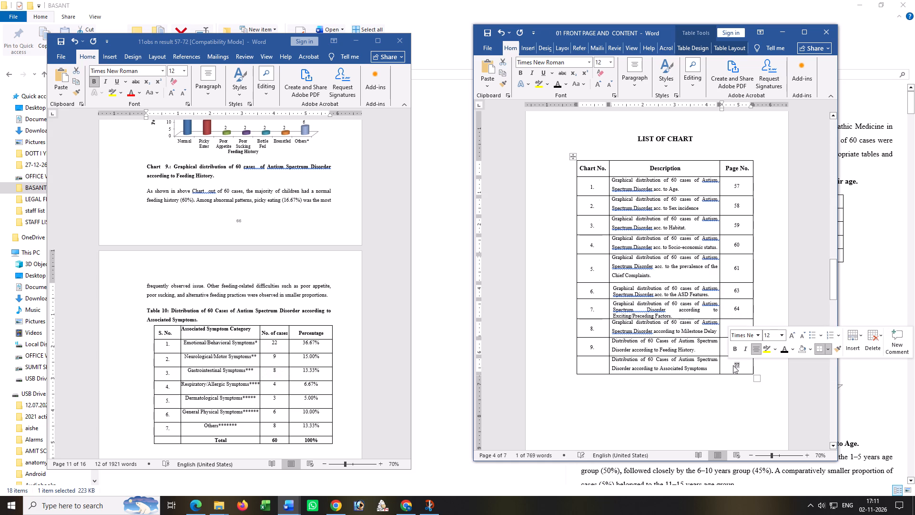
key(7)
key(BackSpace)
text(67)
click(595, 363)
text(10.)
Add chart 11 with Table 11's caption "Distribution of 60 Cases of Autism Spectrum Disorder according to Antenatal History." as text only and page number 69.
scroll(203, 360, down, 12)
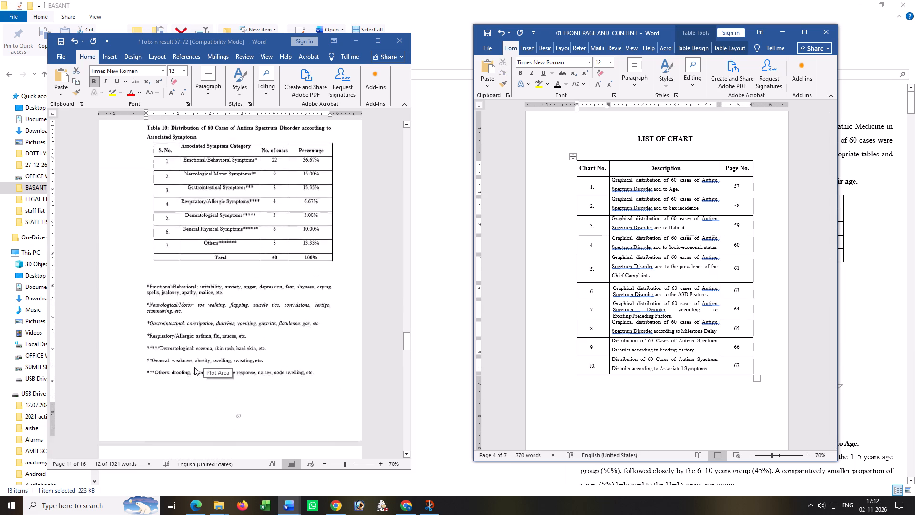
scroll(194, 367, down, 20)
scroll(194, 367, down, 15)
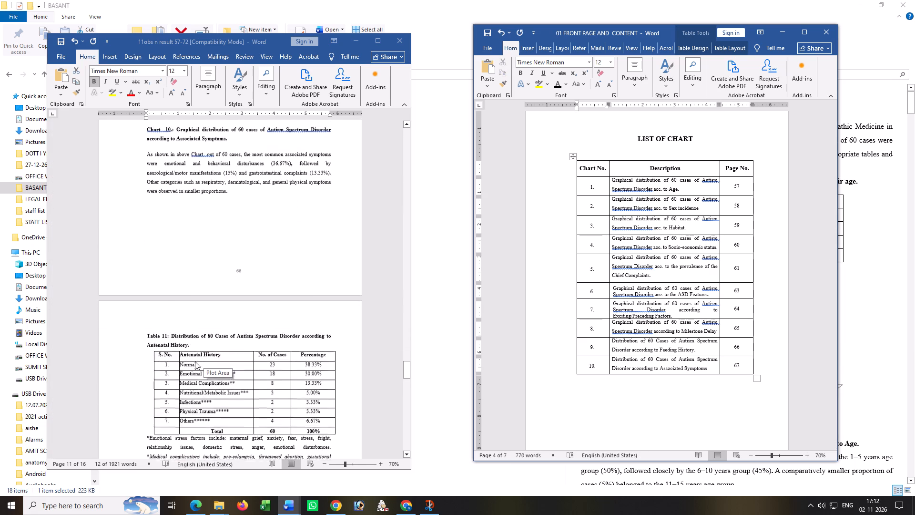
scroll(195, 361, down, 3)
click(177, 257)
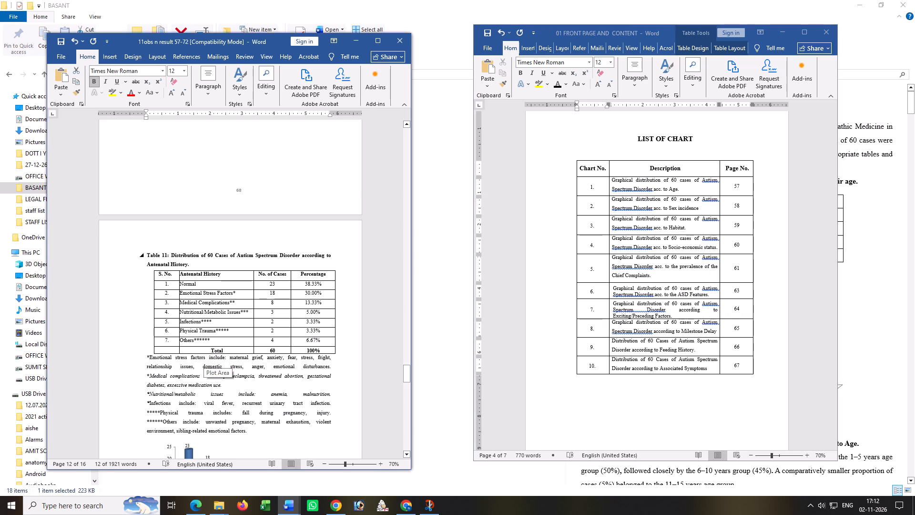
drag(172, 254, 193, 263)
key(ctrl+c)
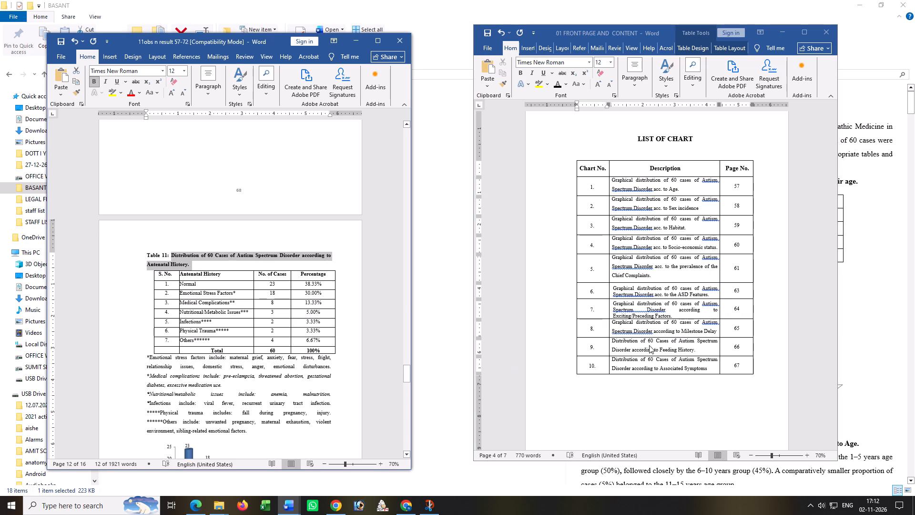
click(741, 362)
key(Tab)
key(Tab)
key(Tab)
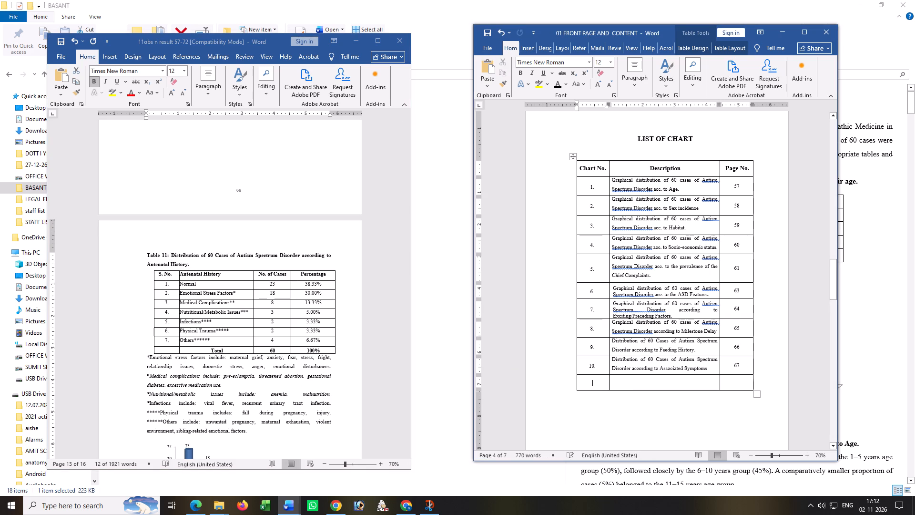
text(11.)
key(Tab)
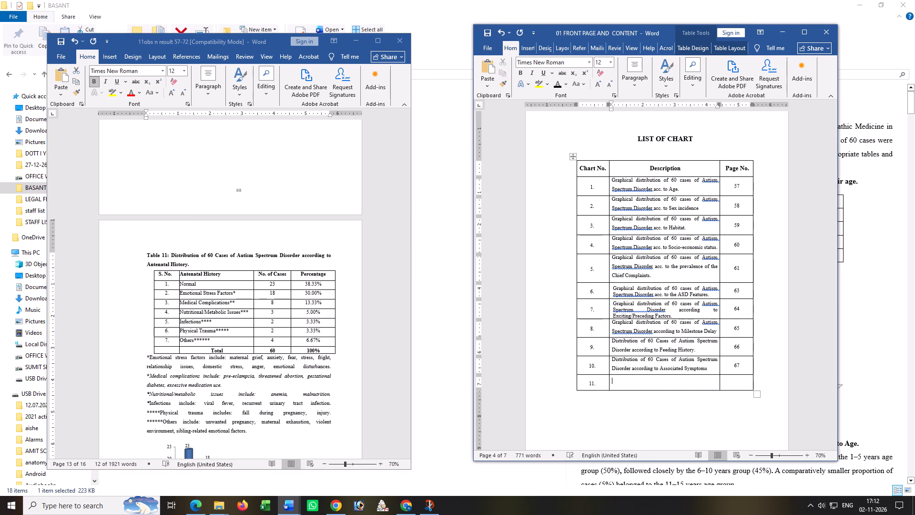
key(ctrl+v)
key(Tab)
click(730, 399)
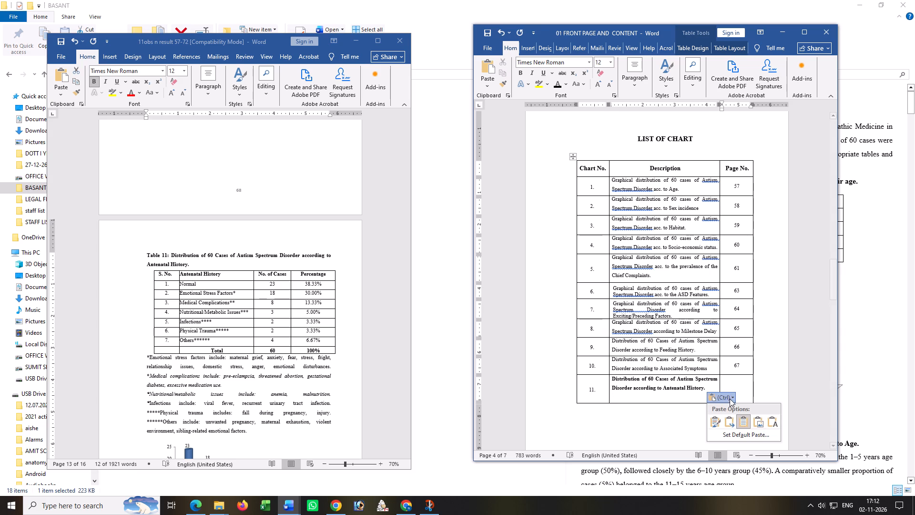
click(769, 422)
click(742, 386)
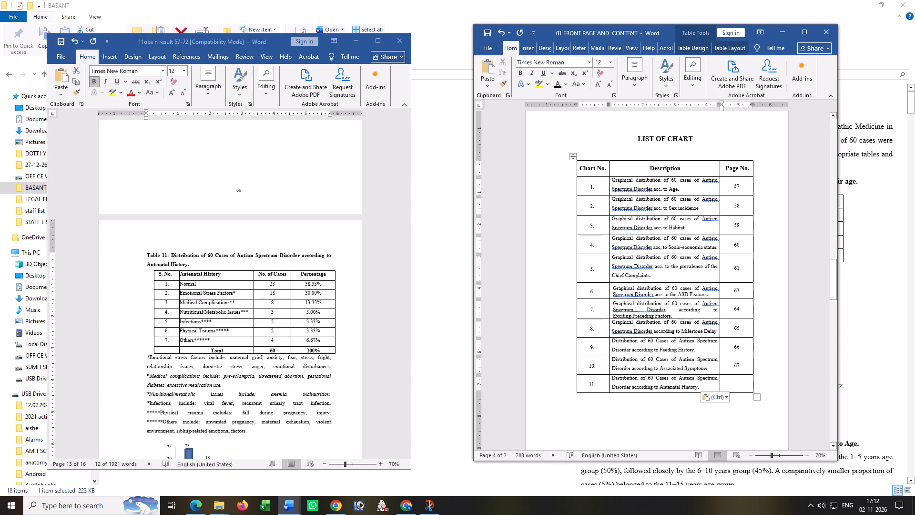
text(69)
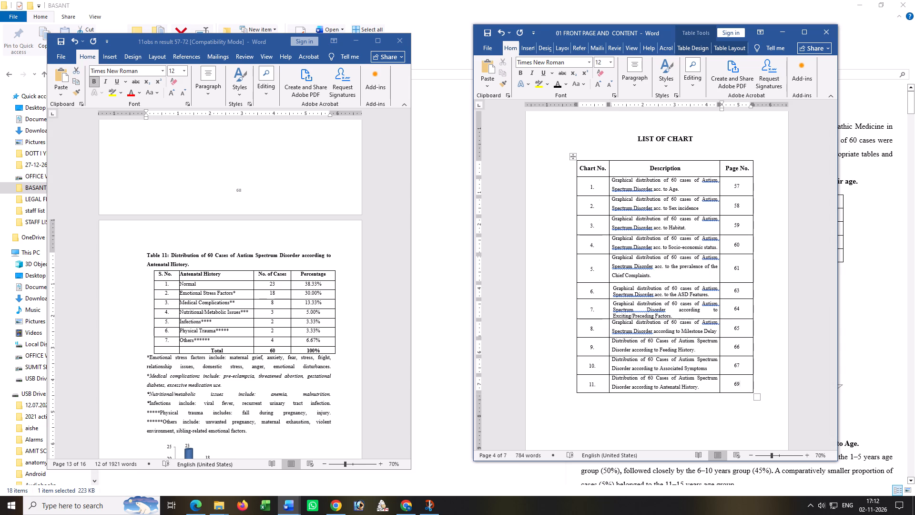
Add chart 12 with Table 12's caption "Distribution of 60 cases acc. to prescribed medicine." as text only and page number 70.
key(Tab)
scroll(167, 352, down, 4)
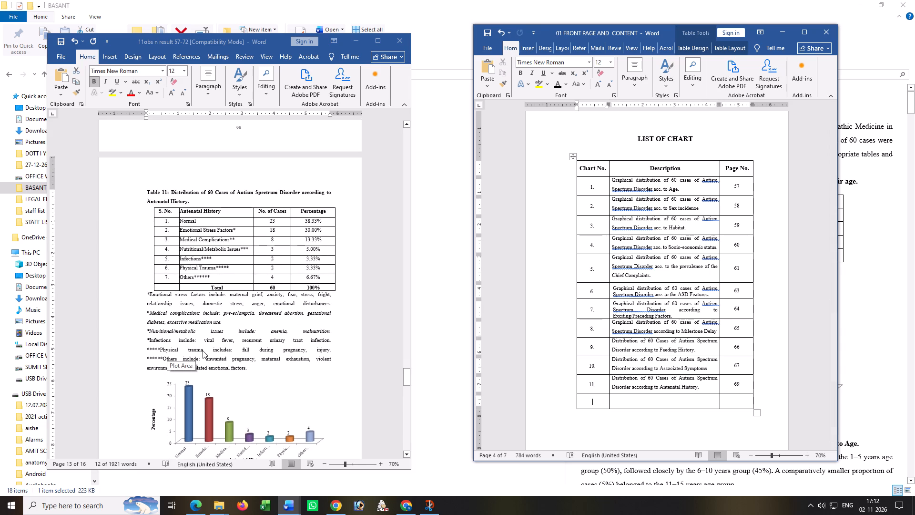
key(Tab)
scroll(219, 360, down, 16)
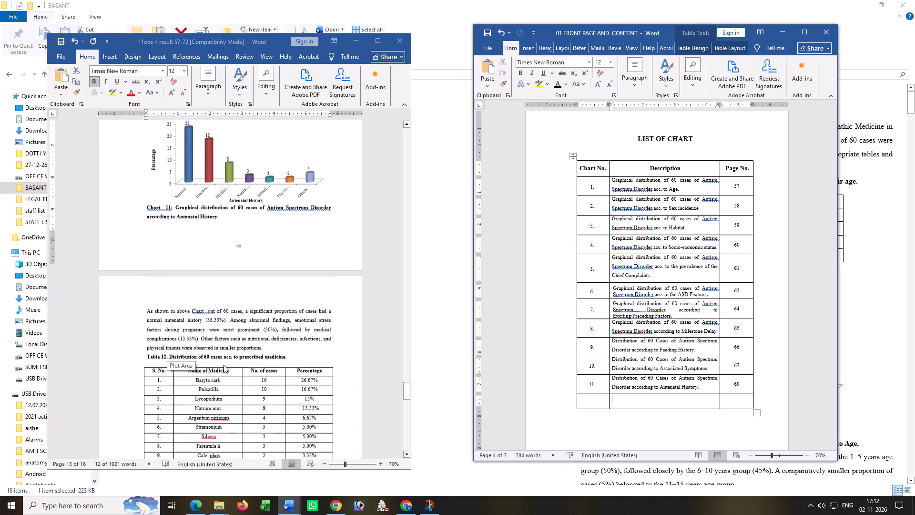
scroll(224, 365, down, 9)
click(594, 403)
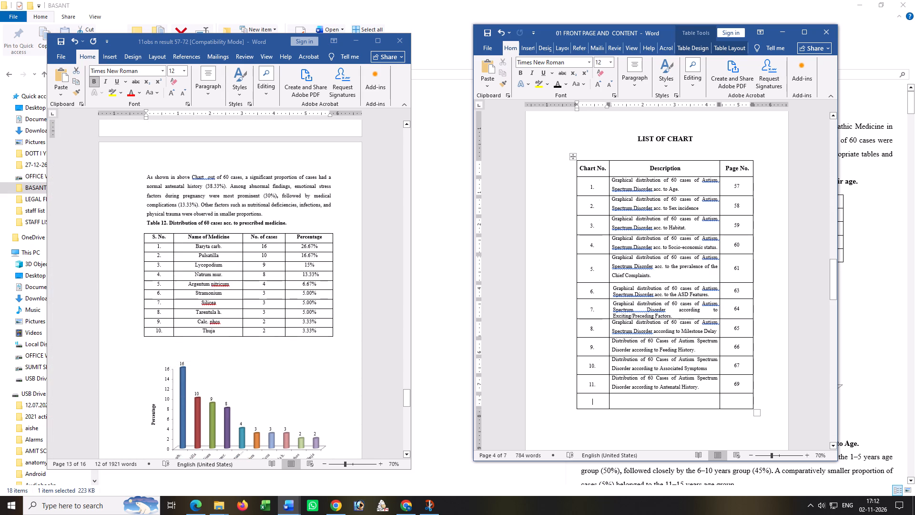
text(12.)
key(Tab)
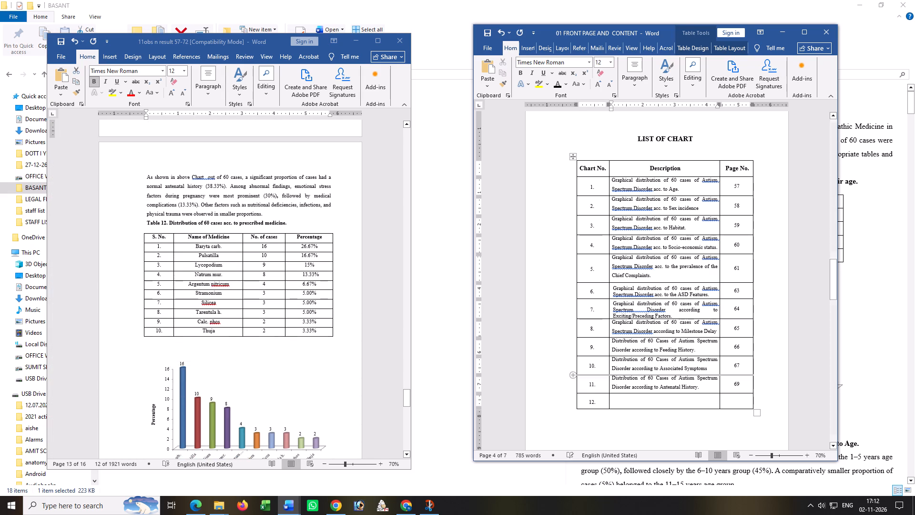
click(234, 223)
drag(289, 225, 175, 222)
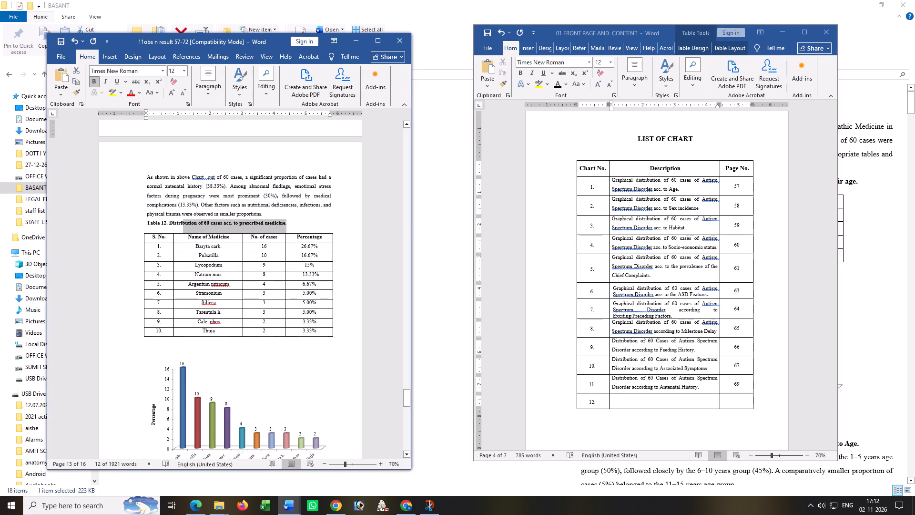
drag(175, 222, 169, 222)
key(ctrl+c)
click(630, 400)
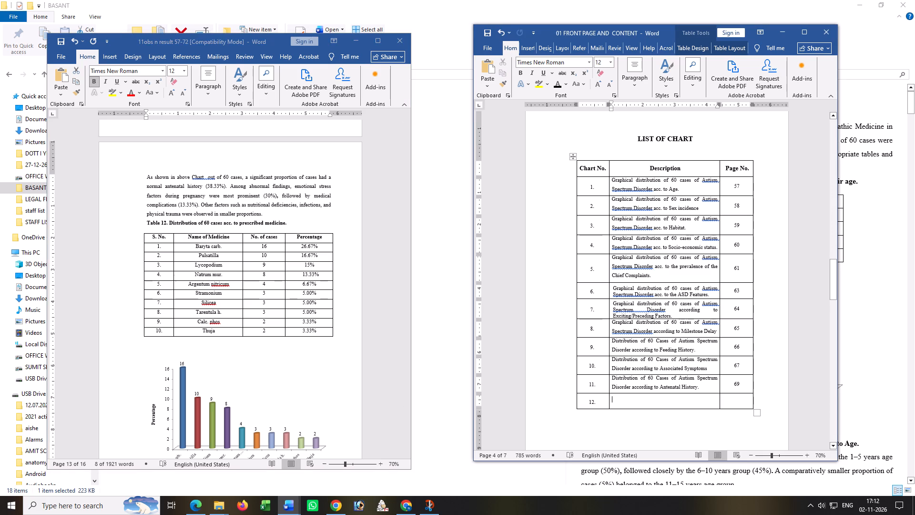
key(ctrl+v)
click(657, 415)
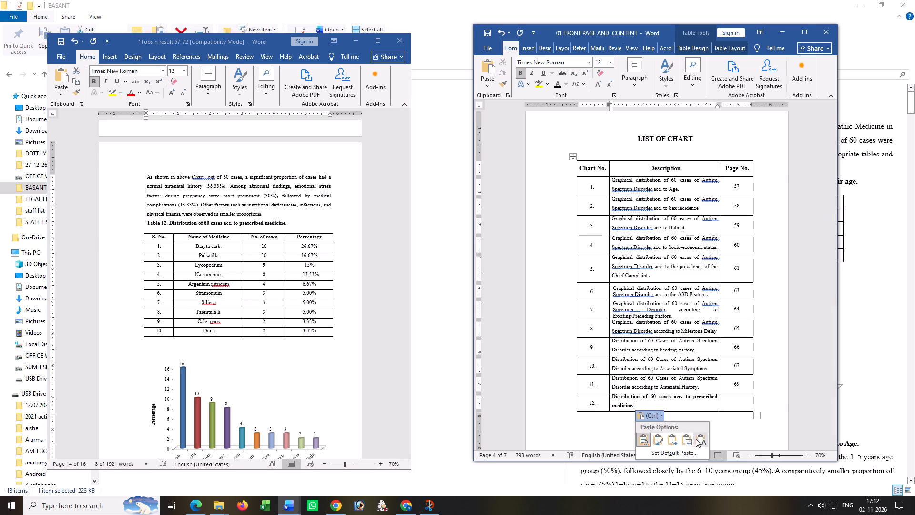
click(699, 439)
click(742, 401)
scroll(285, 404, down, 6)
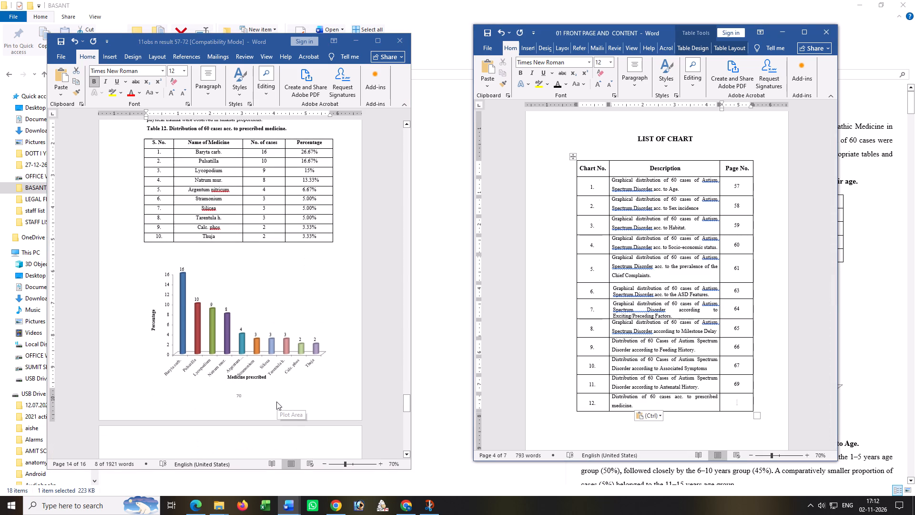
text(70)
Add chart 13 with Table 13's caption "Distribution of 60 cases of Autism Spectrum Disorder acc. to the potency used." as text only and page number 71.
key(Tab)
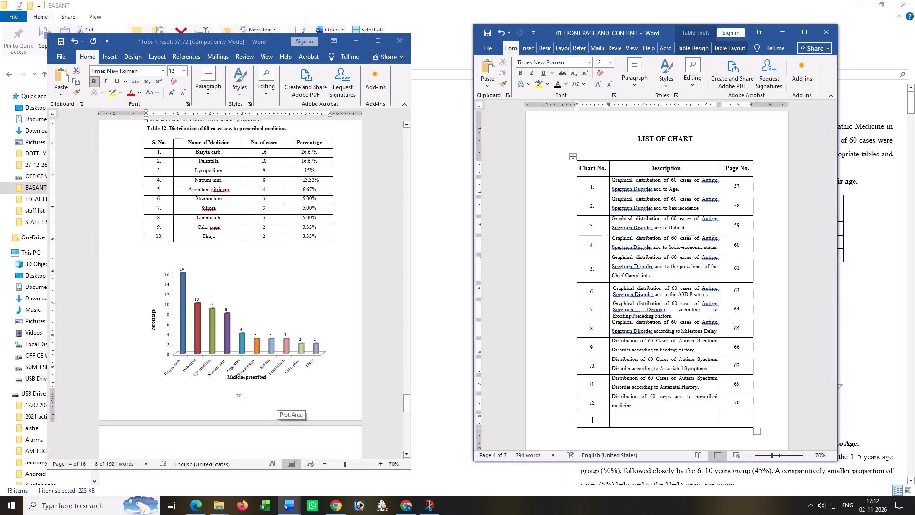
scroll(51, 409, down, 17)
scroll(184, 301, down, 2)
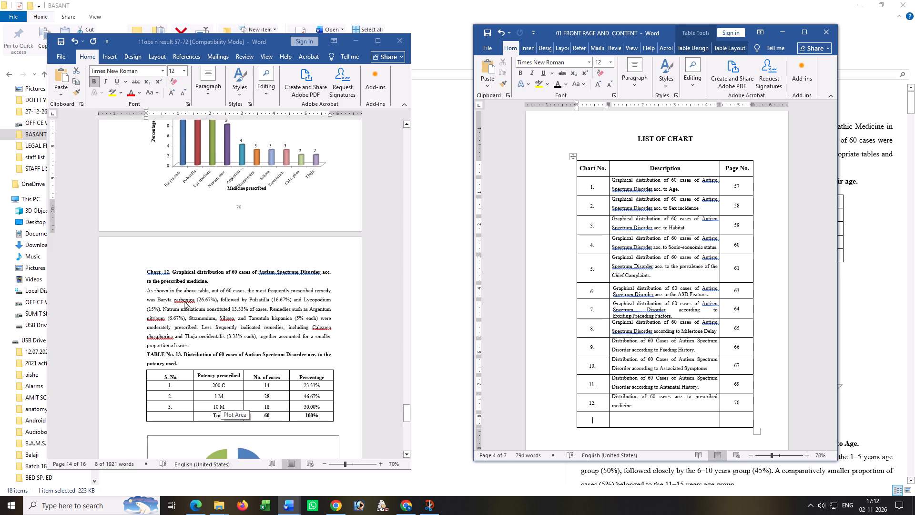
scroll(184, 301, down, 8)
click(178, 197)
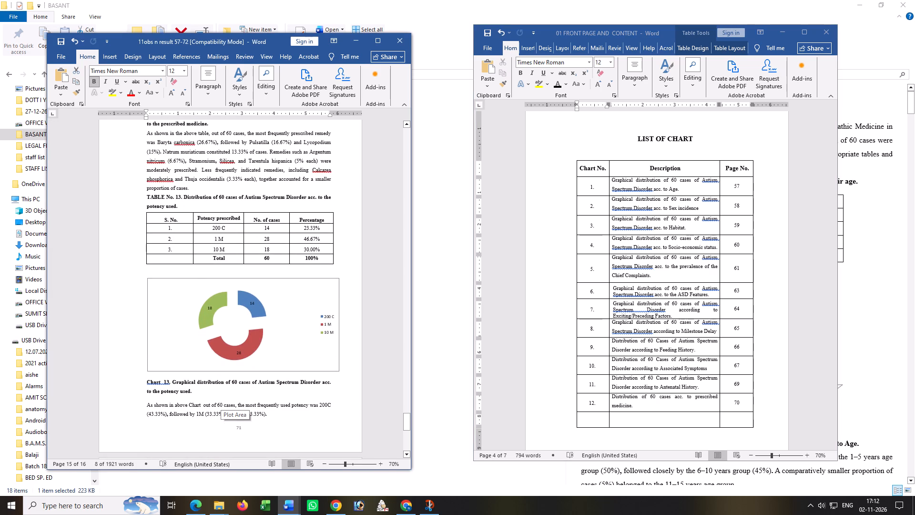
drag(183, 196, 187, 204)
key(ctrl+c)
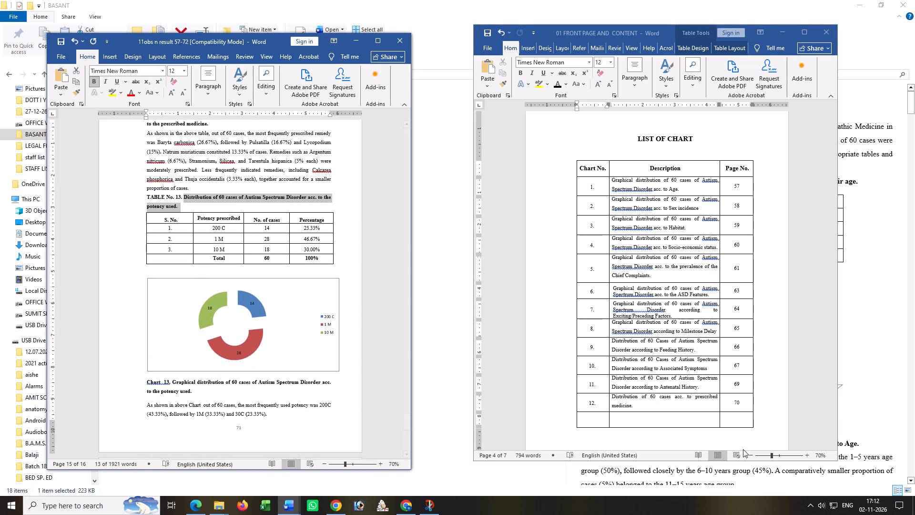
click(647, 417)
click(626, 418)
key(ctrl+v)
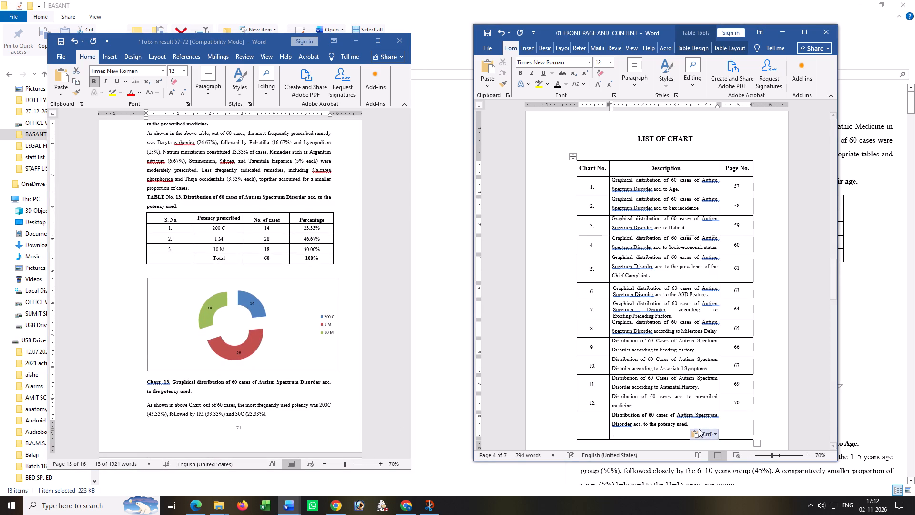
click(711, 430)
click(754, 458)
click(736, 418)
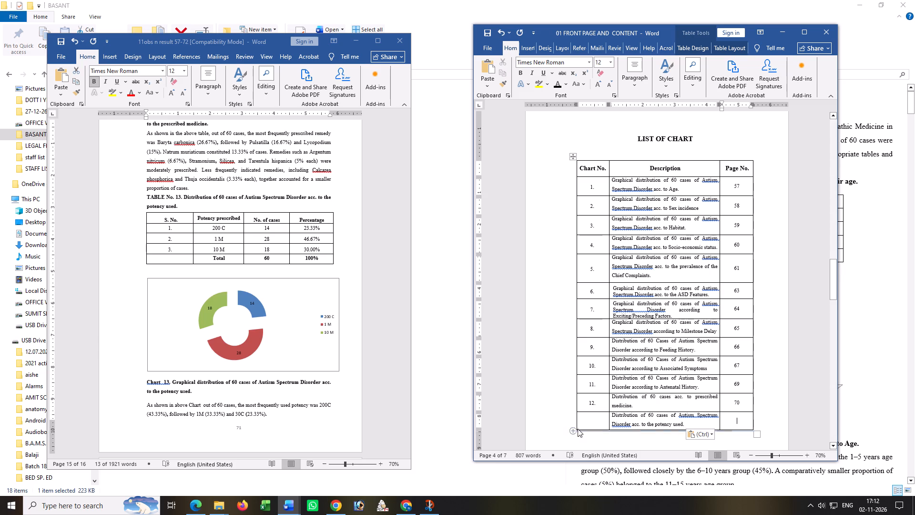
click(597, 420)
text(13)
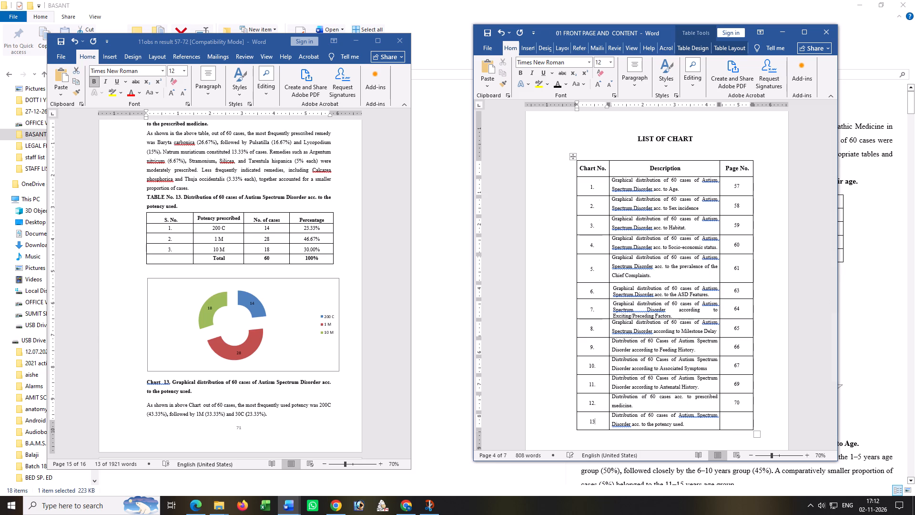
click(737, 423)
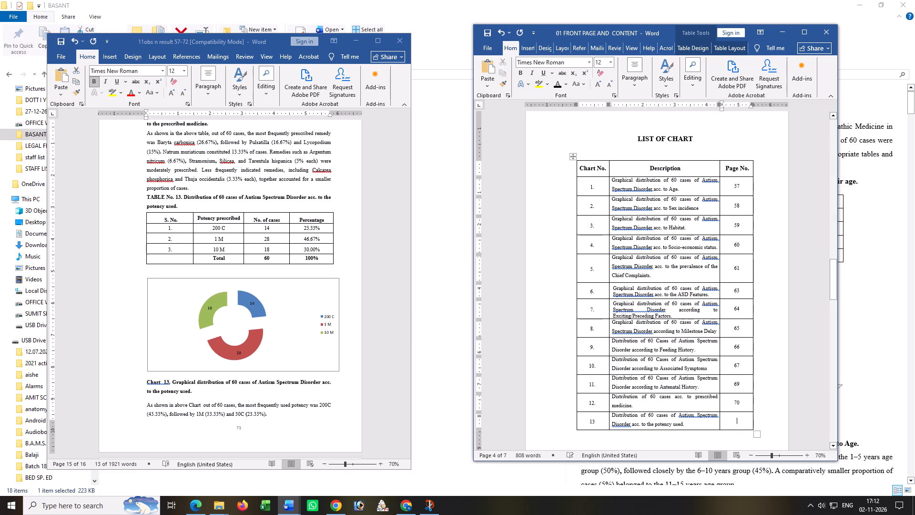
text(71)
Append an empty row below chart 13 in the list of charts.
key(Tab)
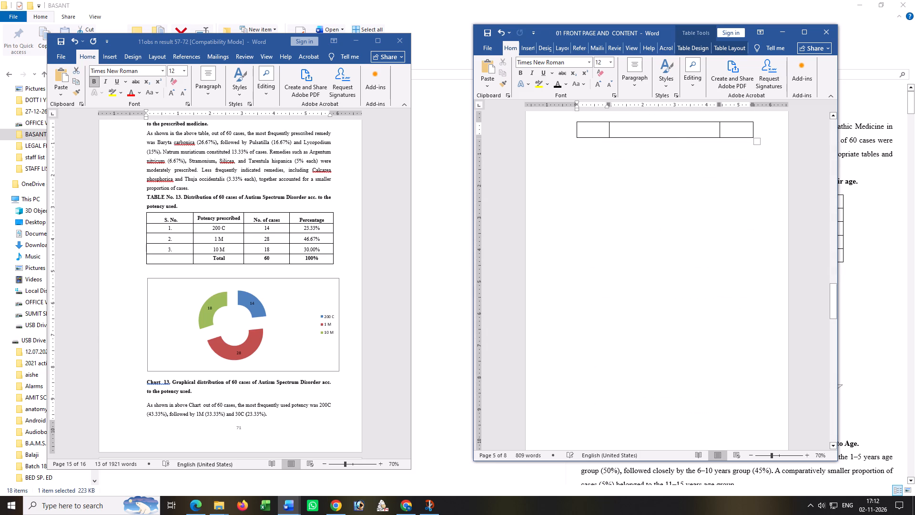
Remove the space after the LIST OF CHART heading paragraph to pull the chart table up.
scroll(716, 328, up, 20)
scroll(716, 328, up, 6)
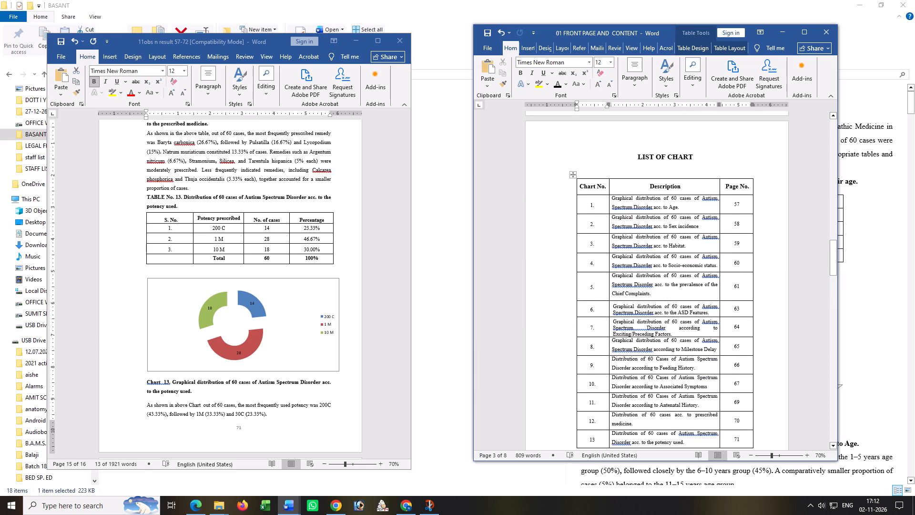
click(641, 172)
drag(647, 169, 670, 170)
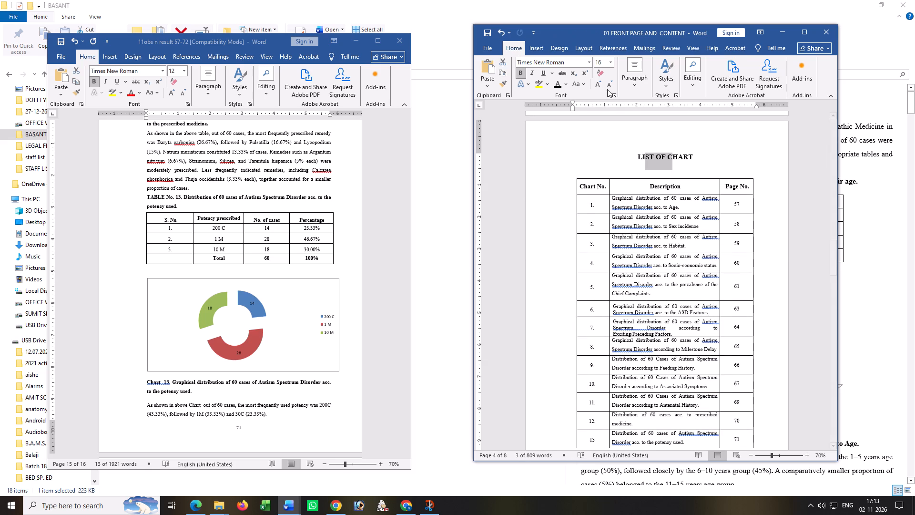
click(638, 82)
click(676, 125)
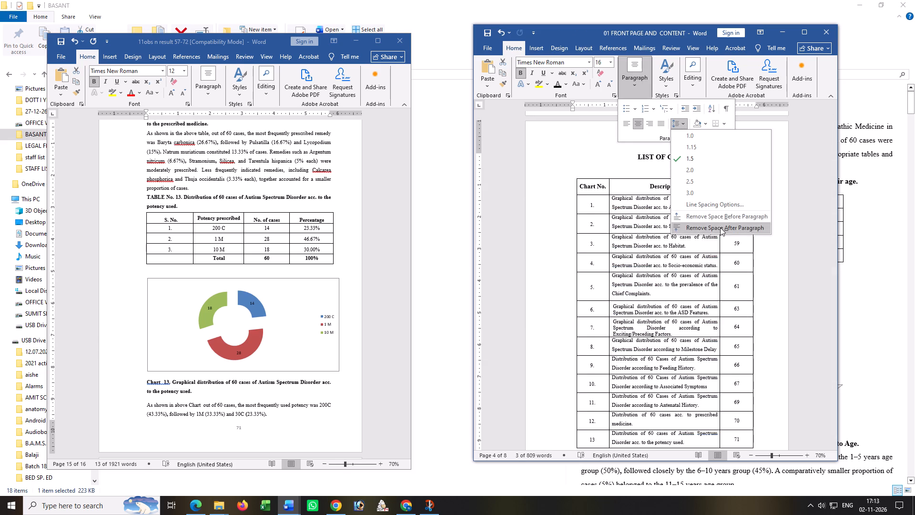
click(721, 228)
click(680, 130)
click(680, 124)
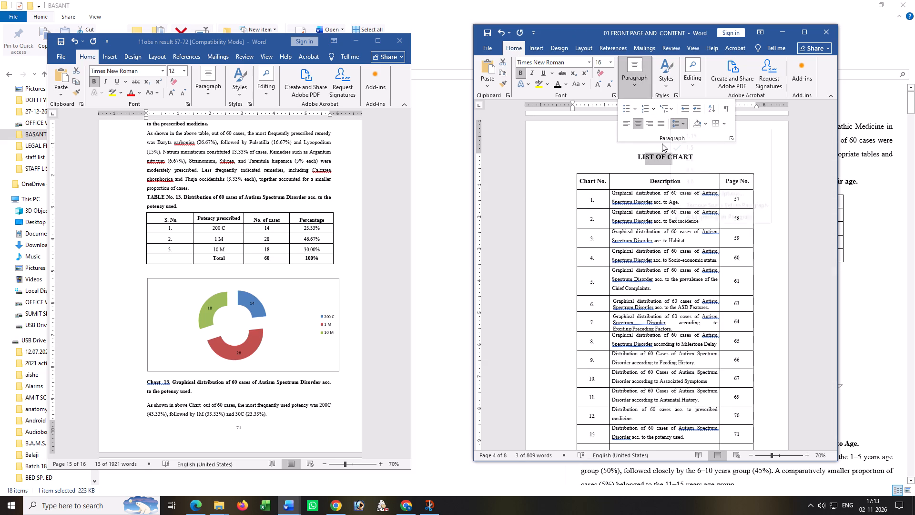